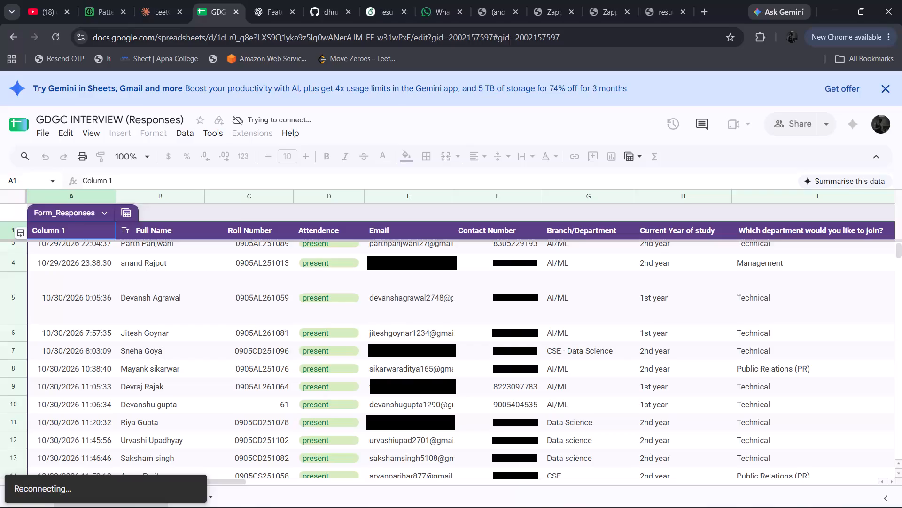
# Reload the interview responses spreadsheet to restore its connection.
pyautogui.click(58, 34)
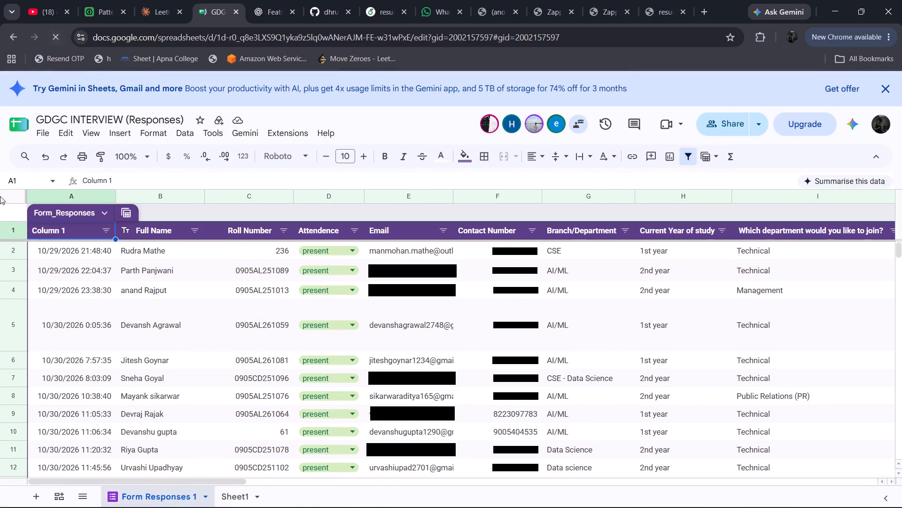
# Search the responses for "dhr" and mark the matching applicant in row 248 as present in the Attendence column.
pyautogui.scroll(-5, 205, 315)
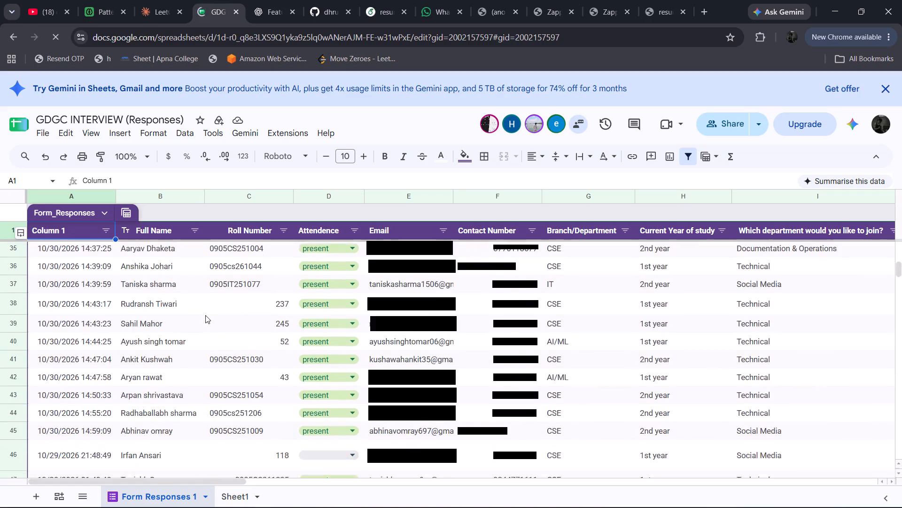
pyautogui.scroll(-6, 205, 315)
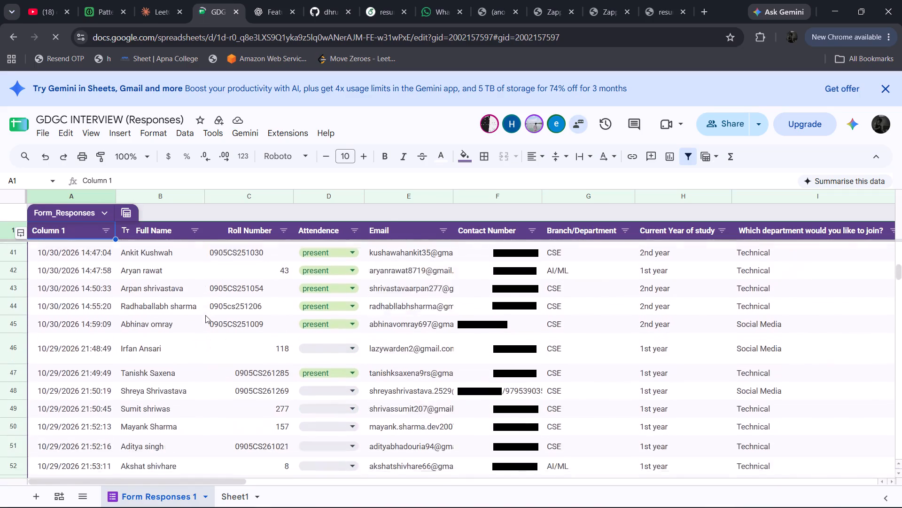
pyautogui.scroll(-3, 205, 315)
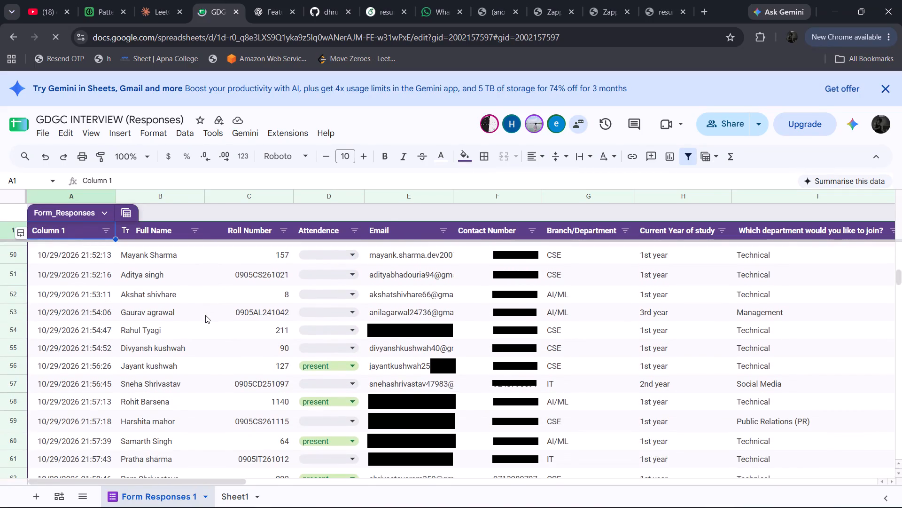
pyautogui.hotkey('ctrl', 'f')
pyautogui.write('dhr')
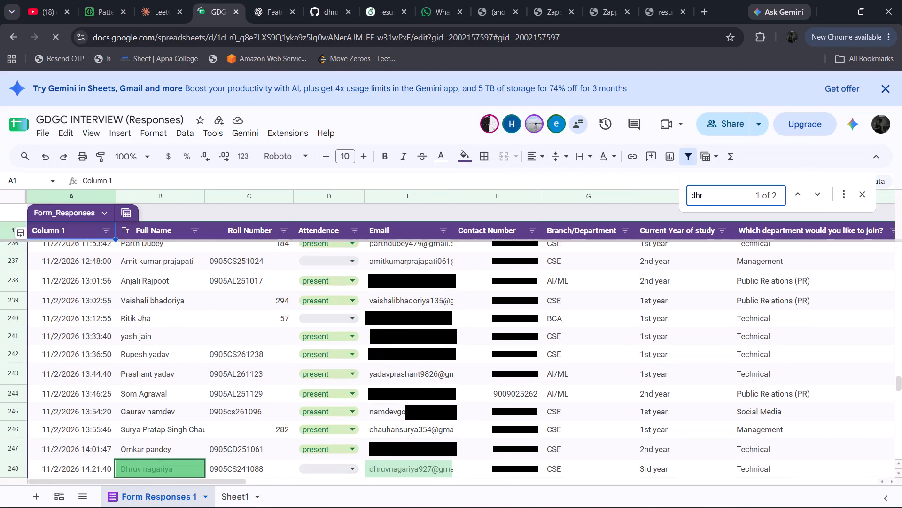
pyautogui.scroll(-1, 198, 382)
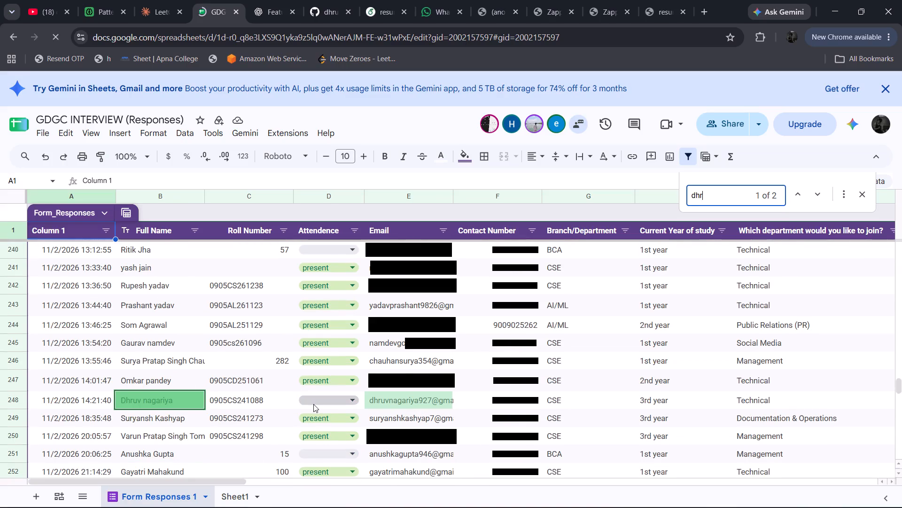
pyautogui.click(313, 404)
pyautogui.click(314, 363)
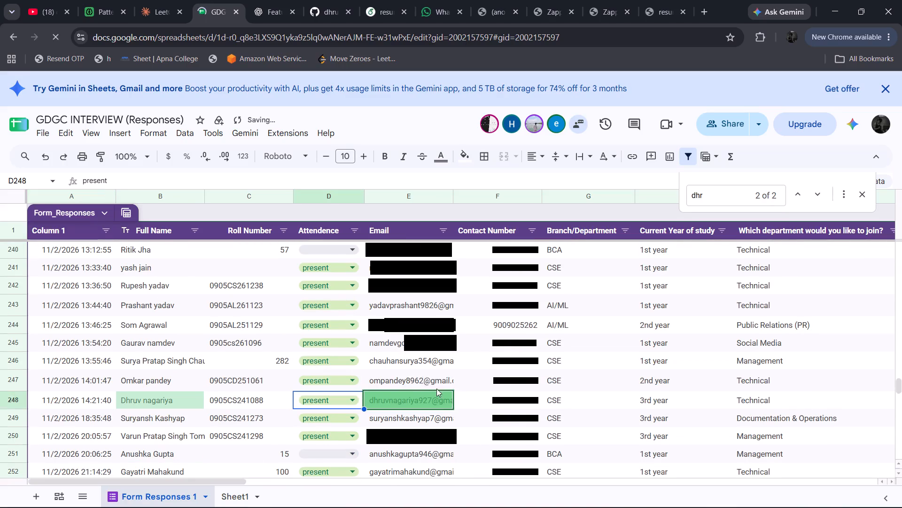
# Give the applicant in row 248 a four-star rating and set the department to be selected to tech.
pyautogui.hscroll(-9, 490, 400)
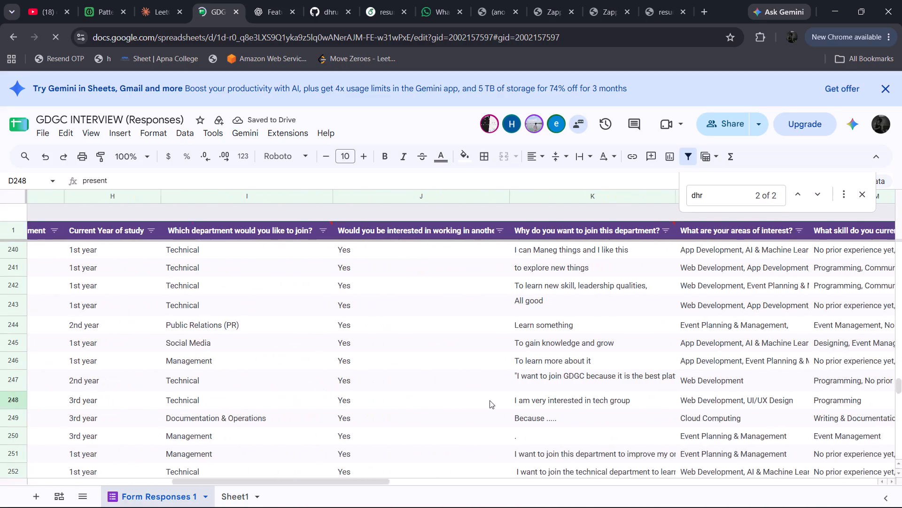
pyautogui.hscroll(-4, 490, 400)
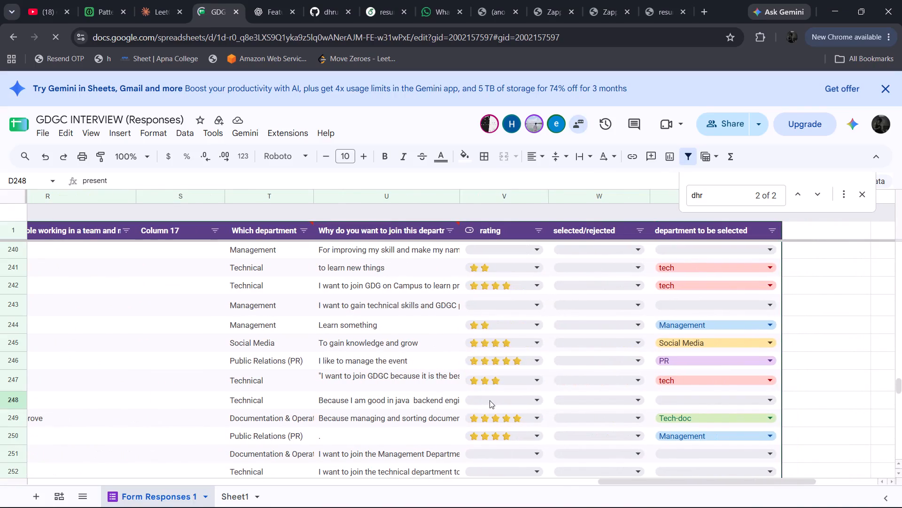
pyautogui.click(490, 400)
pyautogui.click(492, 359)
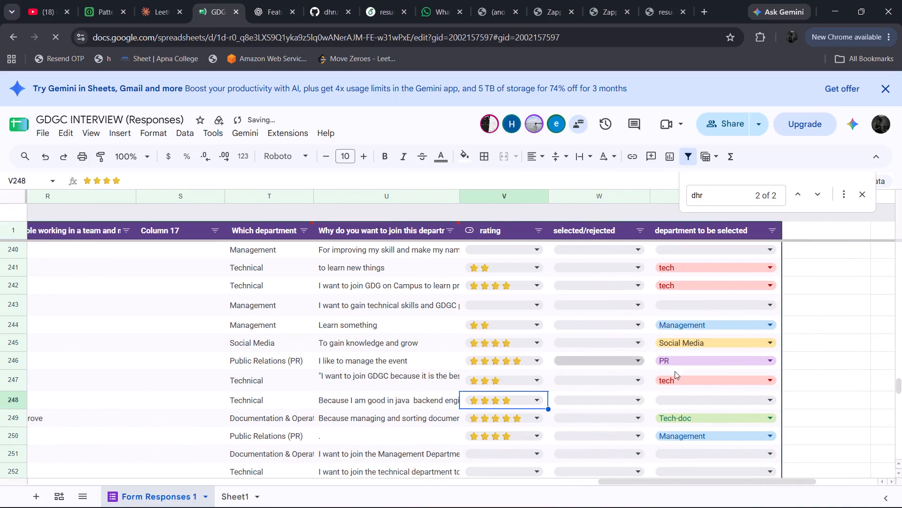
pyautogui.click(728, 399)
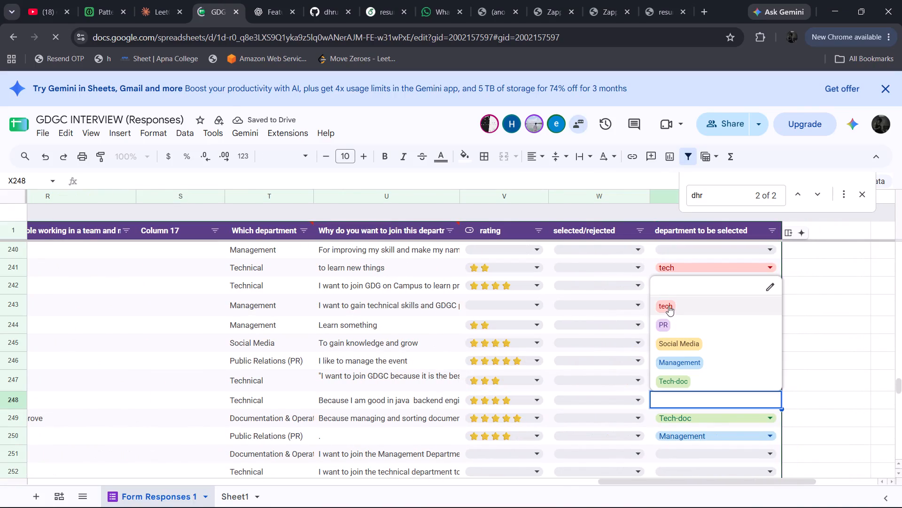
pyautogui.click(669, 306)
# Search the responses for "sat" and look through the applicant names for the next interviewee.
pyautogui.doubleClick(721, 199)
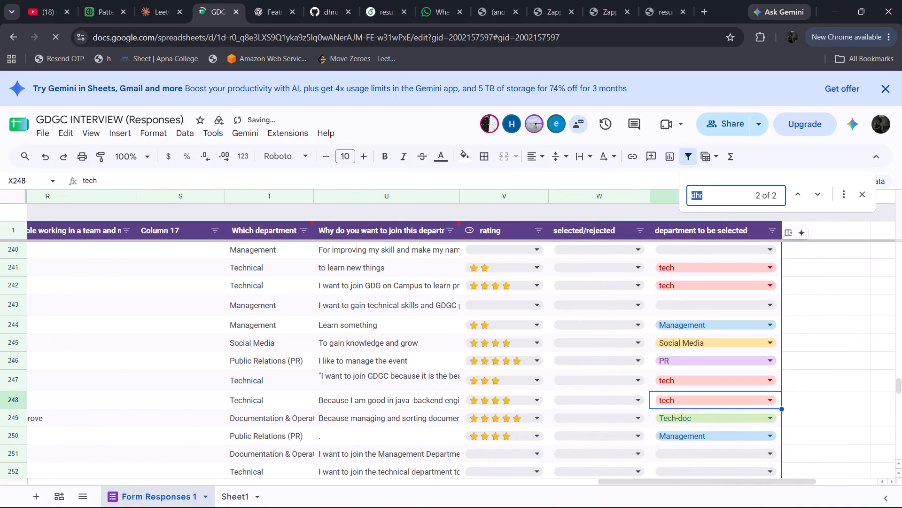
pyautogui.press('BackSpace')
pyautogui.write('st')
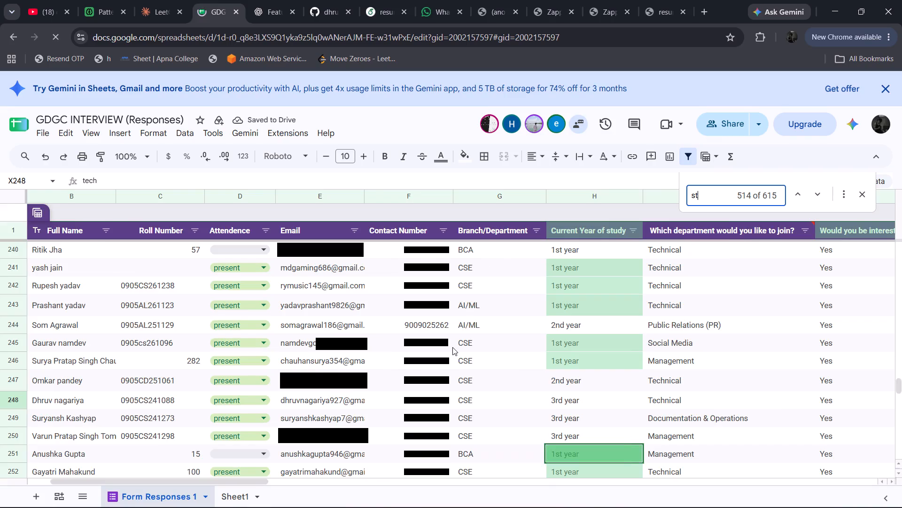
pyautogui.hscroll(11, 452, 347)
pyautogui.press('BackSpace')
pyautogui.write('at')
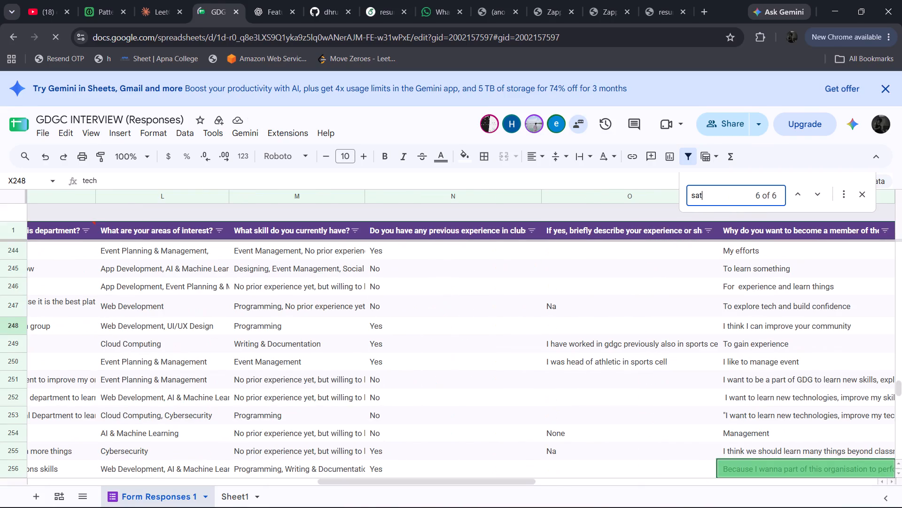
pyautogui.hscroll(8, 154, 408)
pyautogui.scroll(-3, 154, 408)
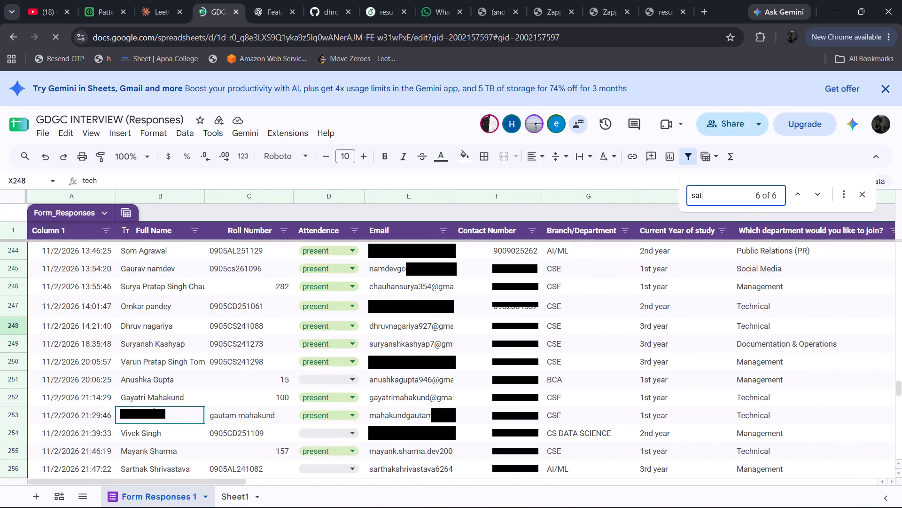
pyautogui.scroll(-4, 154, 408)
pyautogui.scroll(3, 154, 408)
pyautogui.scroll(-2, 154, 408)
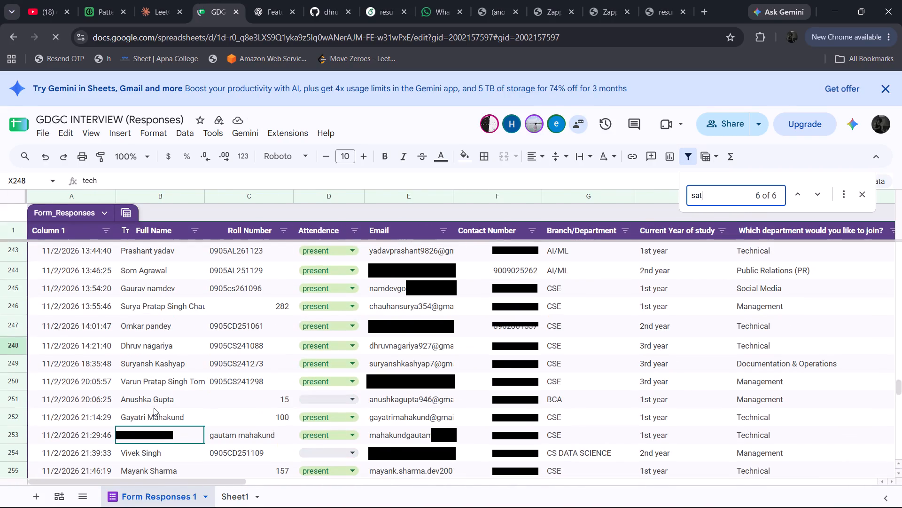
pyautogui.scroll(-1, 154, 408)
pyautogui.click(199, 415)
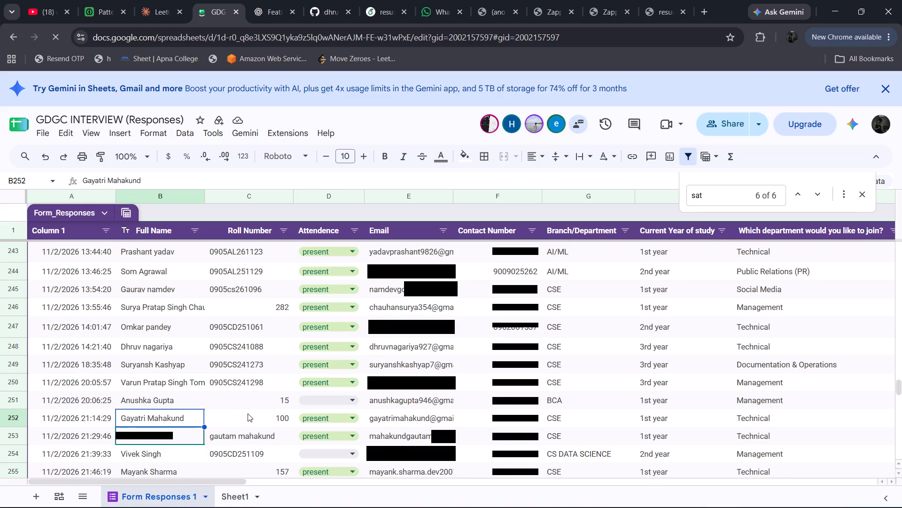
pyautogui.scroll(-4, 248, 413)
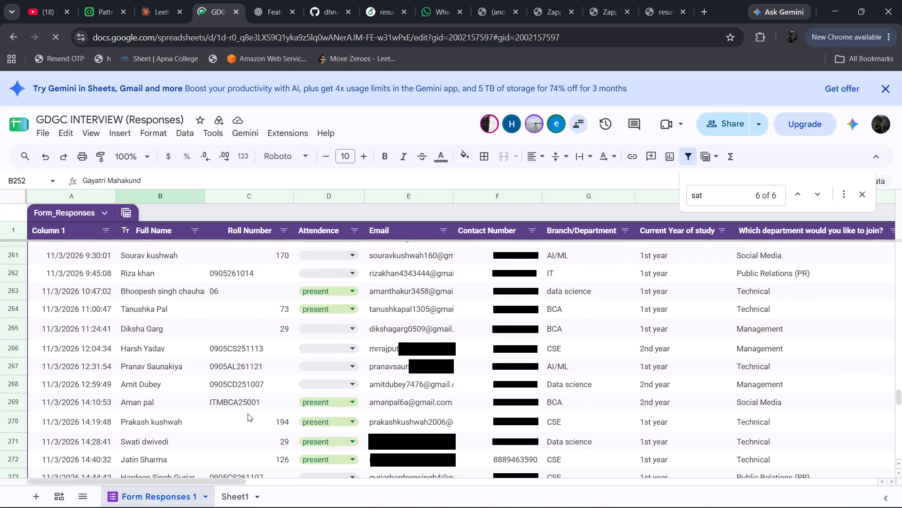
pyautogui.scroll(-4, 248, 413)
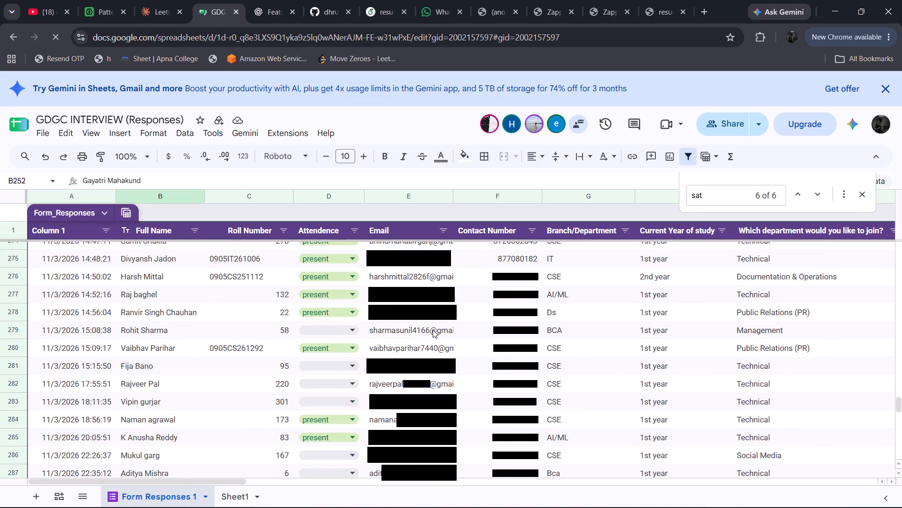
# Search the responses for "sid" and look through the applicant rows for the interviewee.
pyautogui.click(707, 193)
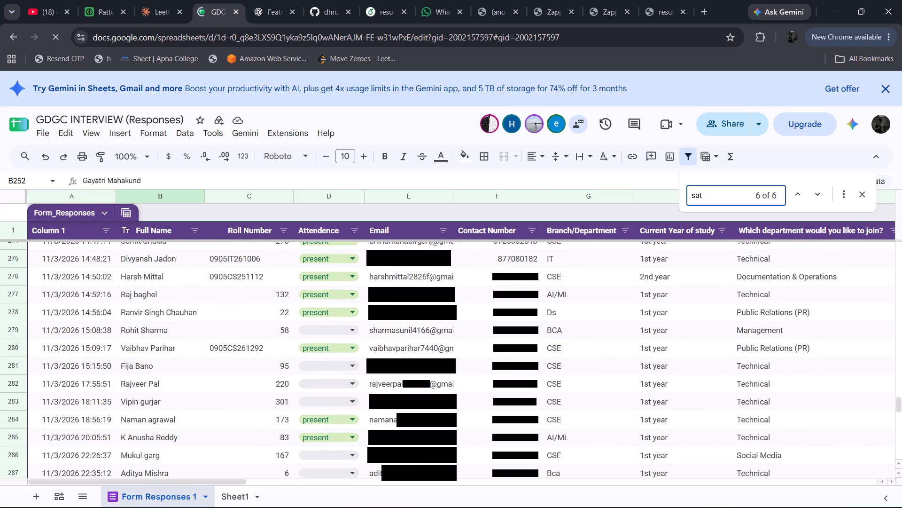
pyautogui.press('BackSpace')
pyautogui.press('BackSpace')
pyautogui.write('id')
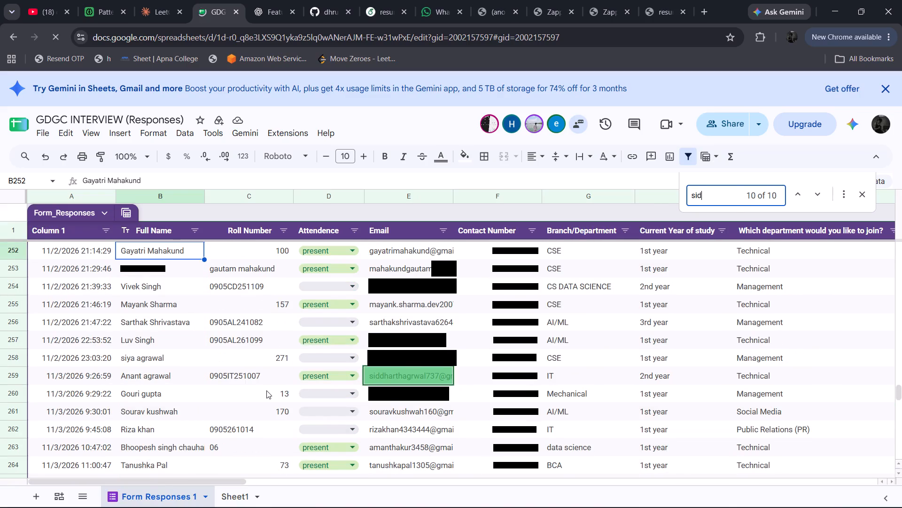
pyautogui.scroll(-4, 287, 387)
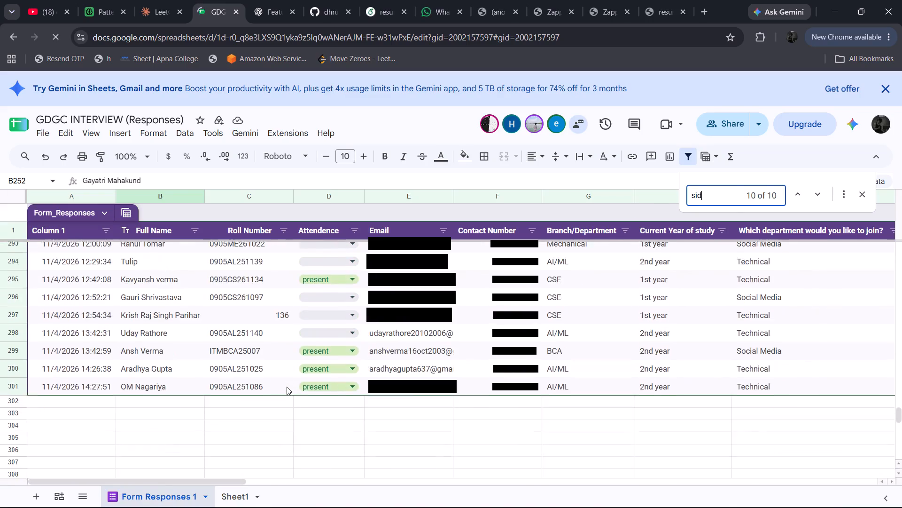
pyautogui.scroll(-2, 287, 387)
pyautogui.scroll(6, 287, 387)
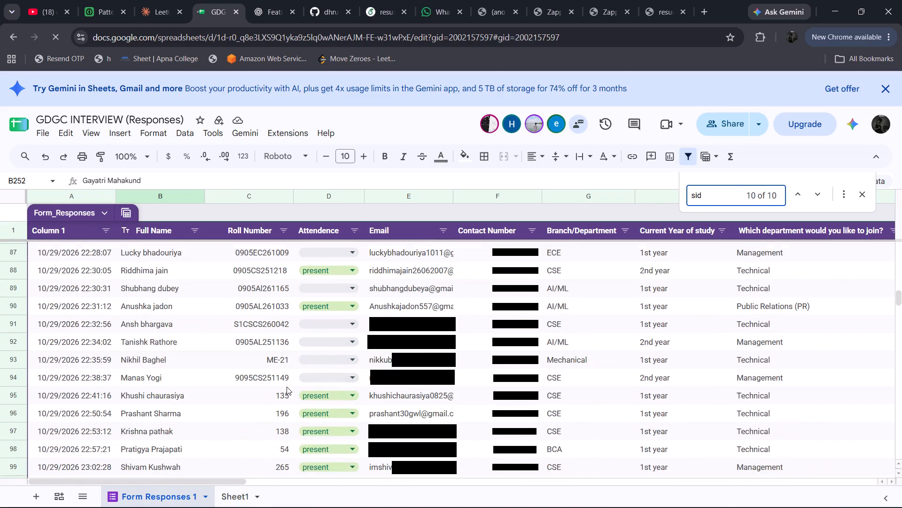
pyautogui.scroll(-11, 348, 378)
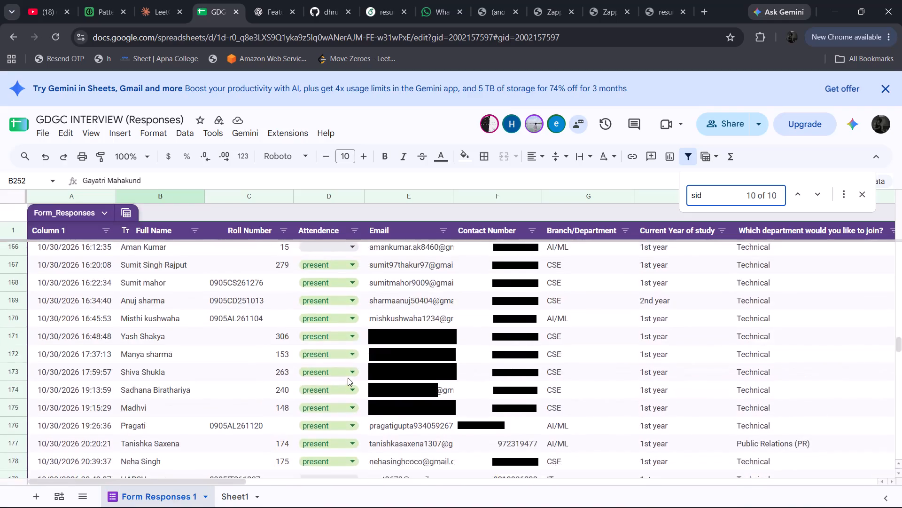
pyautogui.scroll(-8, 348, 378)
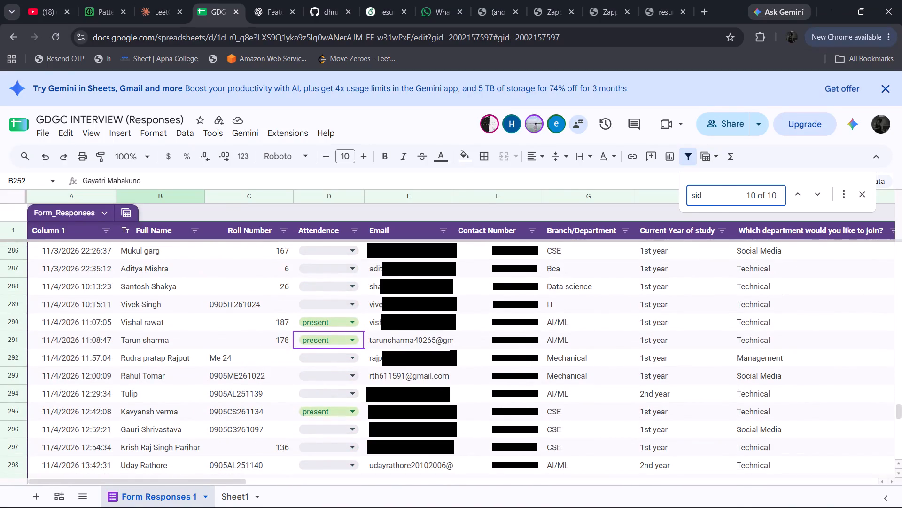
# Search the responses for "sidh", select the matching applicant's row 111 and go to its rating and department cells.
pyautogui.press('h')
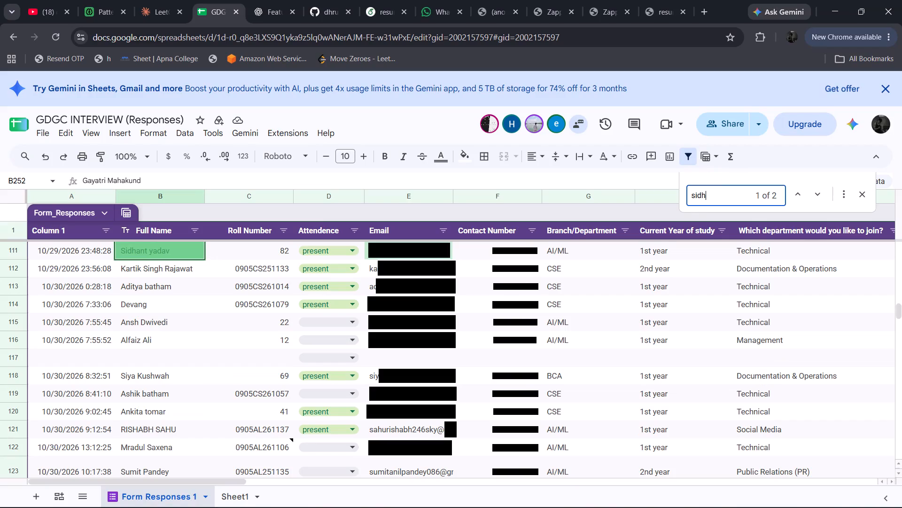
pyautogui.click(9, 251)
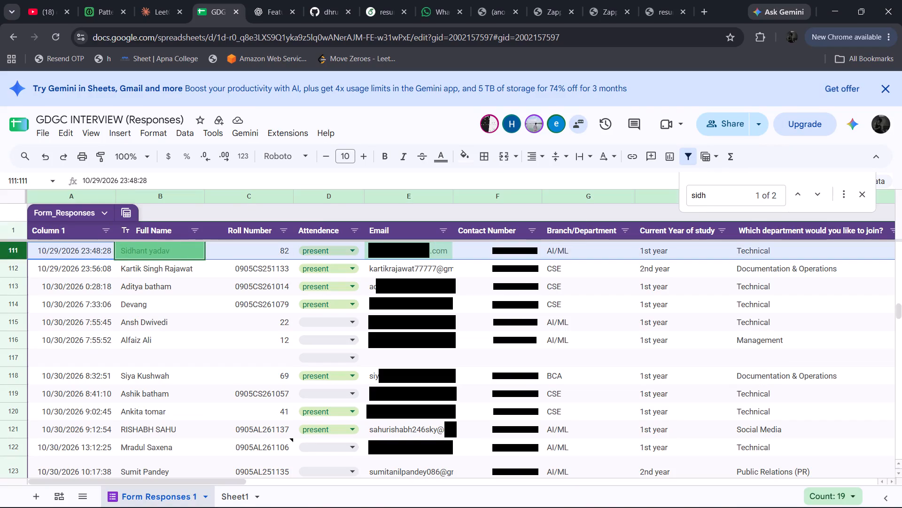
pyautogui.scroll(1, 291, 254)
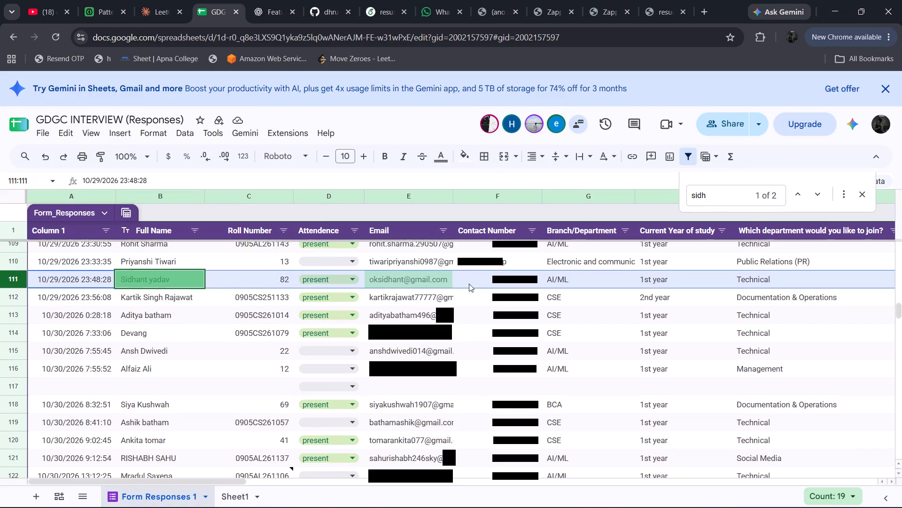
pyautogui.hscroll(-11, 469, 284)
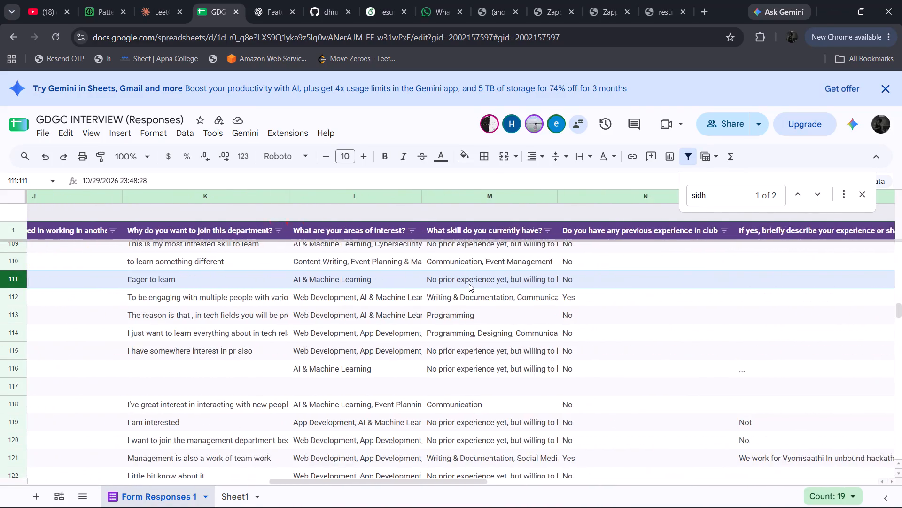
pyautogui.hscroll(-6, 469, 284)
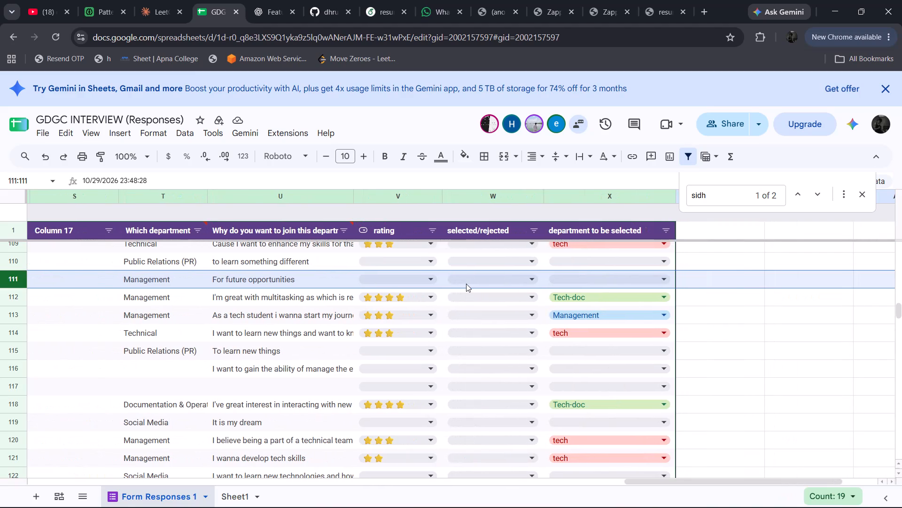
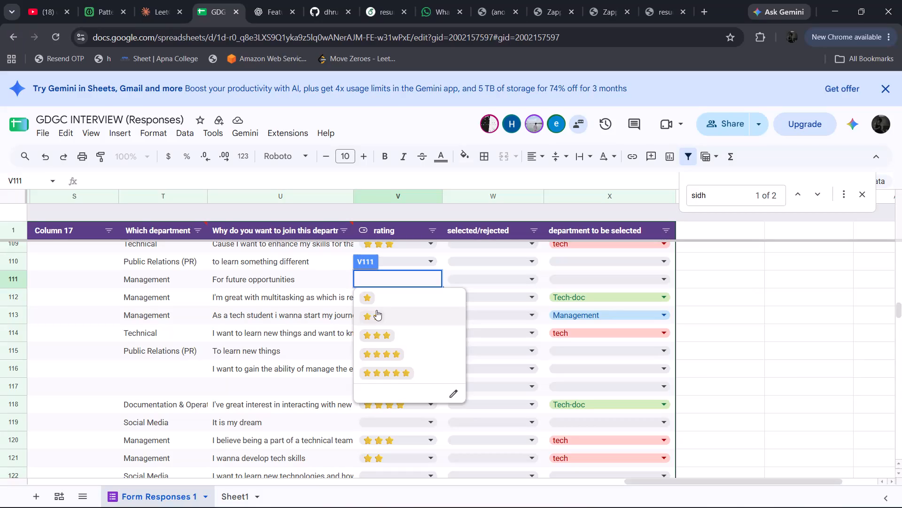
# Give the applicant in row 111 a two-star rating and set the department to be selected to tech.
pyautogui.click(376, 310)
pyautogui.click(598, 278)
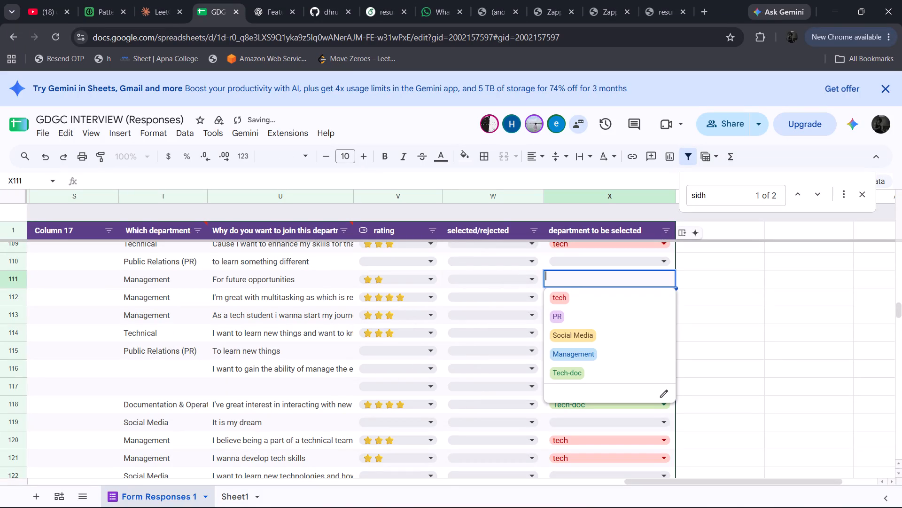
pyautogui.click(559, 297)
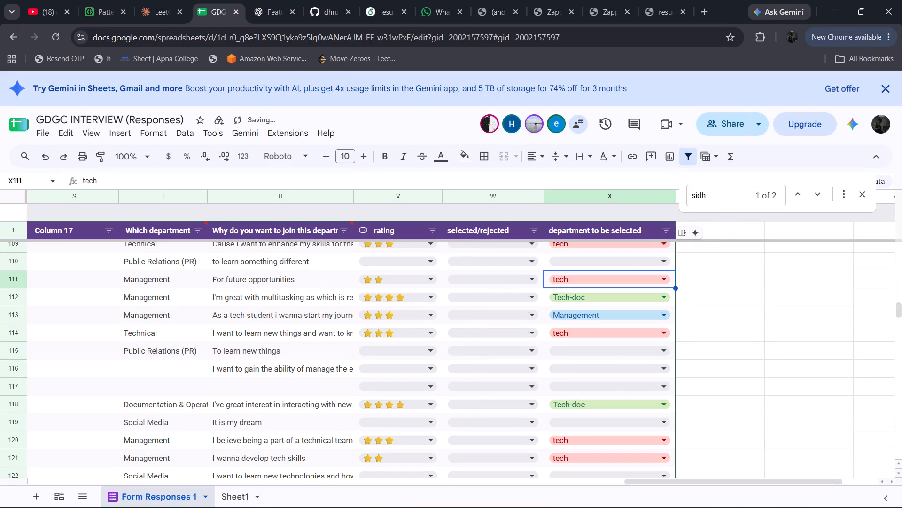
# Search the responses for "rid", select the matching applicant's row 88 and go to its rating and department cells.
pyautogui.tripleClick(710, 199)
pyautogui.press('BackSpace')
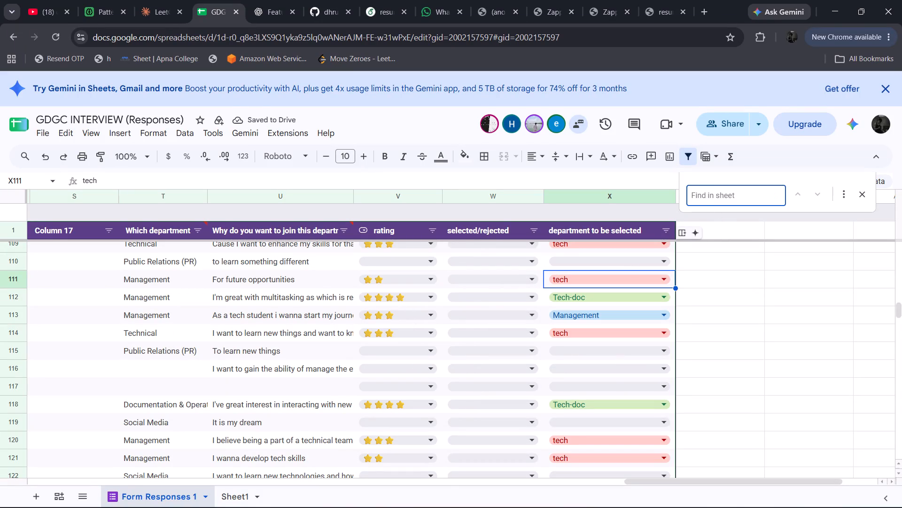
pyautogui.write('ri')
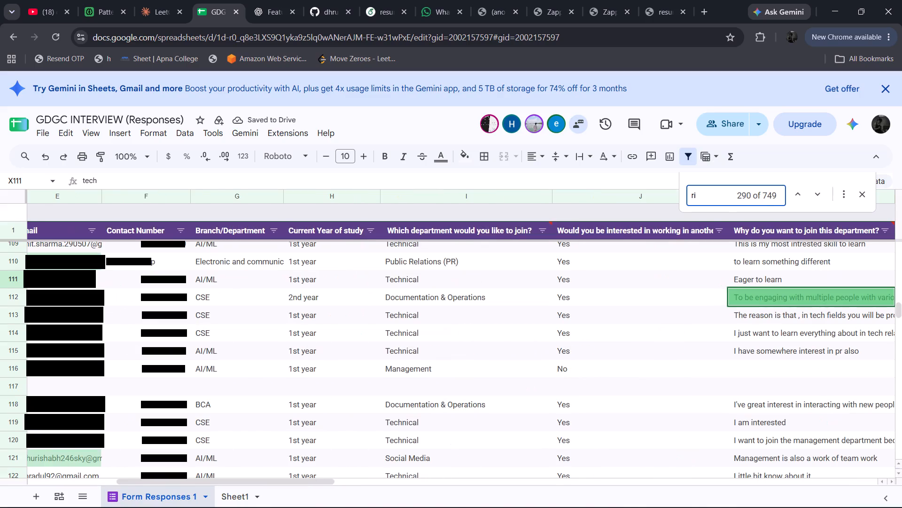
pyautogui.press('d')
pyautogui.hscroll(12, 521, 299)
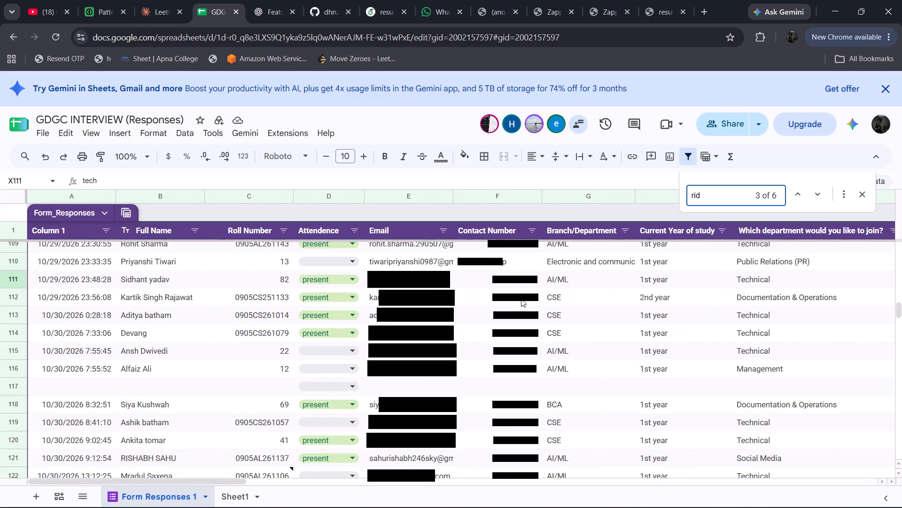
pyautogui.scroll(9, 374, 336)
pyautogui.scroll(-5, 374, 336)
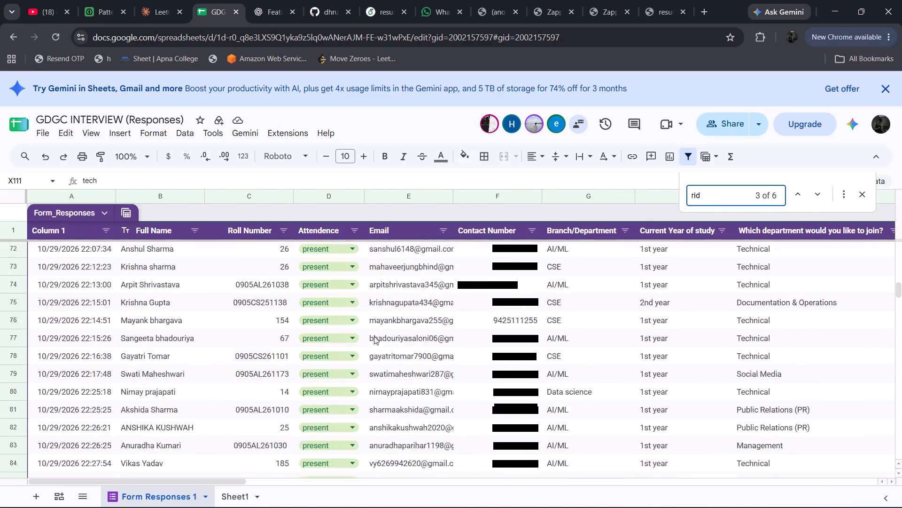
pyautogui.scroll(-4, 374, 336)
pyautogui.click(15, 400)
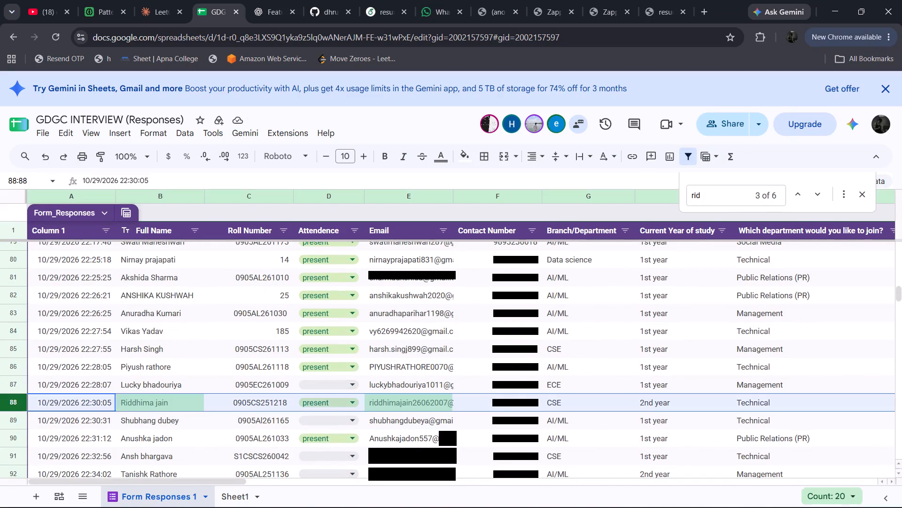
pyautogui.hscroll(-10, 505, 403)
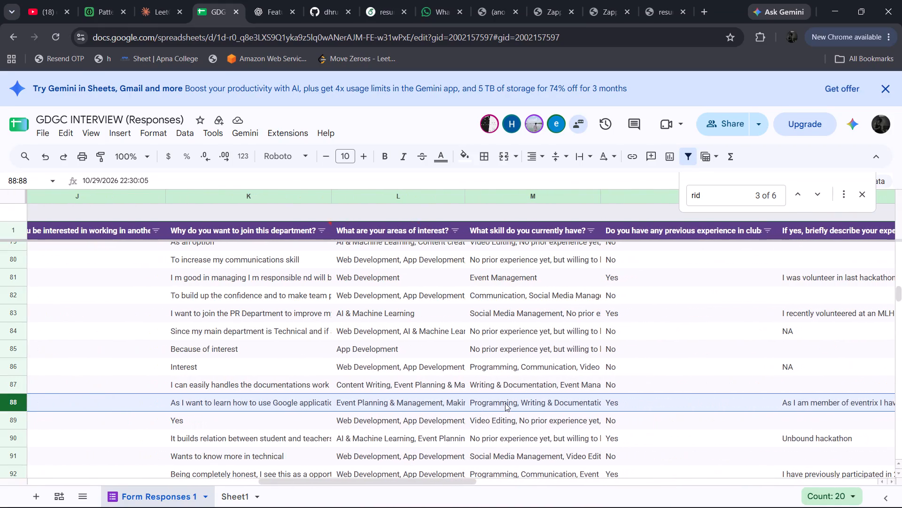
pyautogui.hscroll(-5, 505, 403)
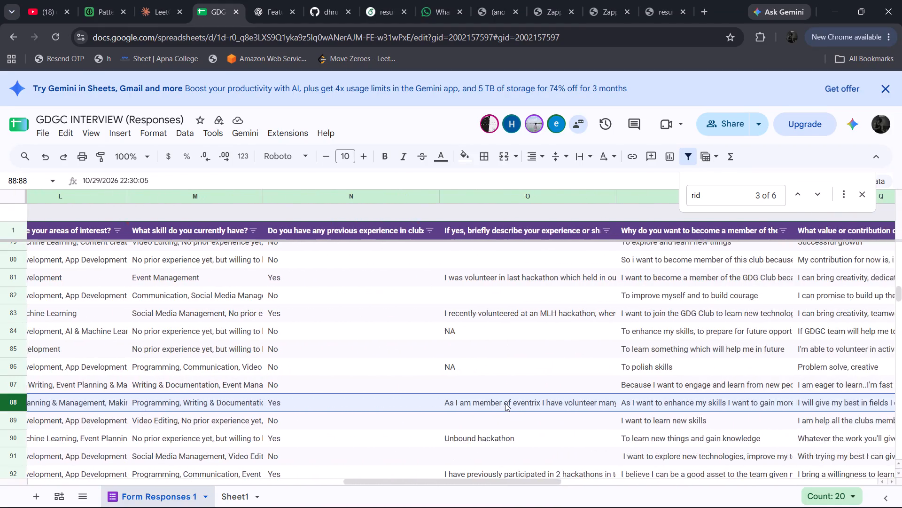
pyautogui.hscroll(-10, 505, 403)
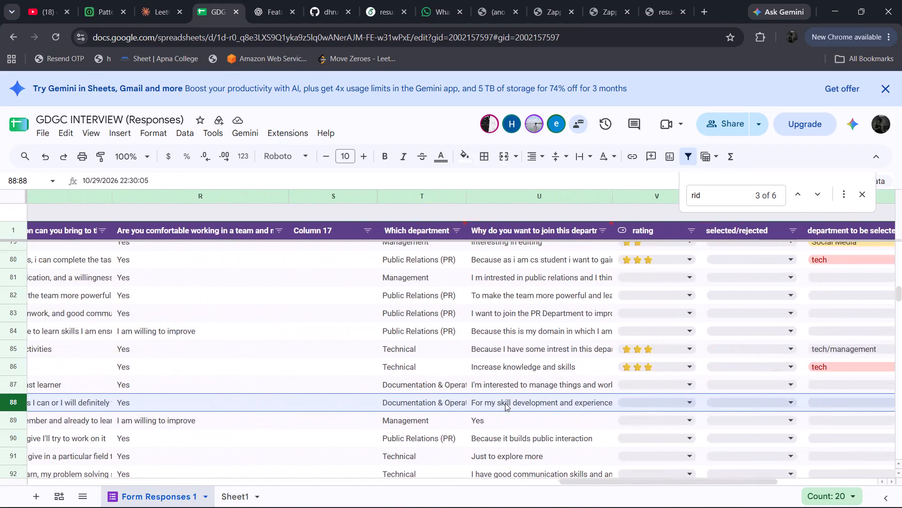
pyautogui.hscroll(-1, 505, 403)
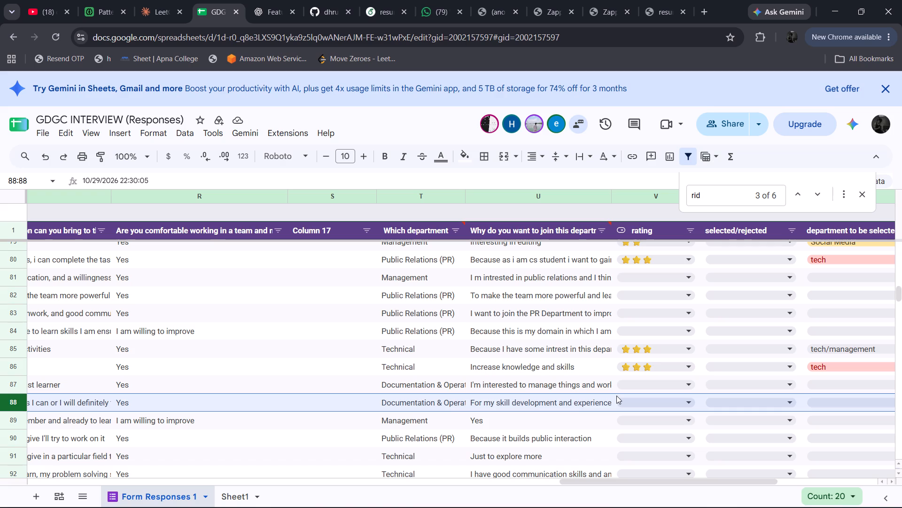
# Give the applicant in row 88 a four-star rating and set the department to be selected to tech.
pyautogui.click(628, 405)
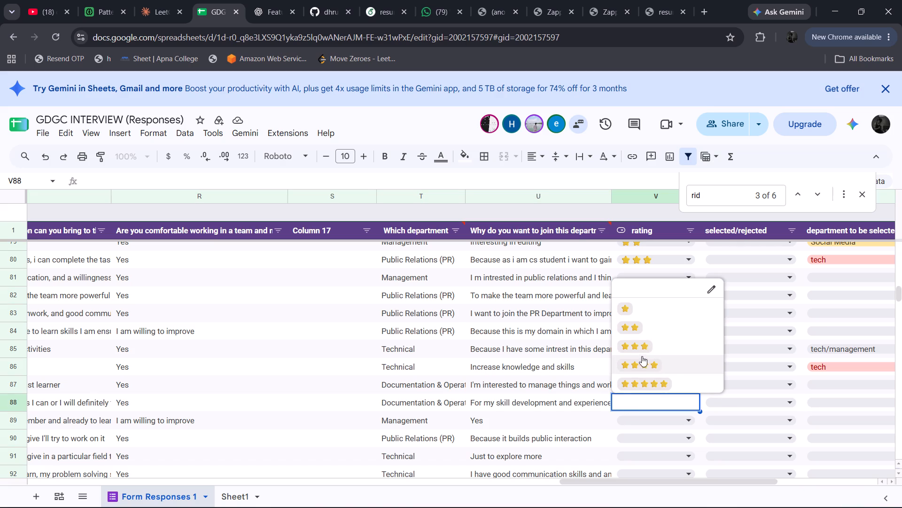
pyautogui.click(638, 360)
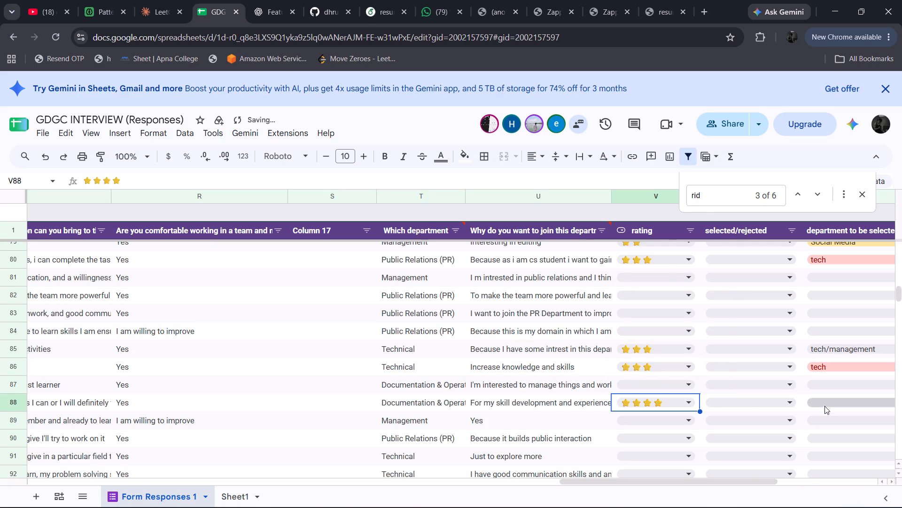
pyautogui.click(824, 405)
pyautogui.click(785, 311)
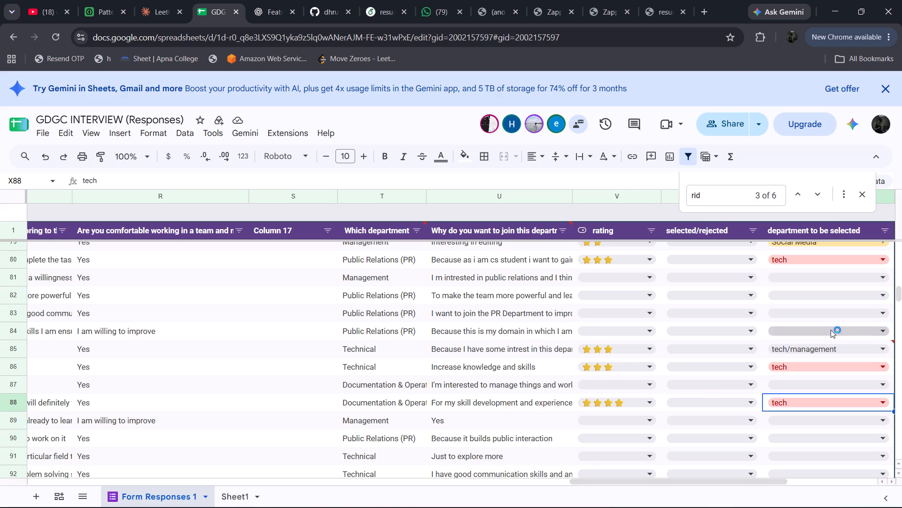
# Search the responses for "ragh", select the matching applicant's row 129 and go to its rating and department cells.
pyautogui.doubleClick(691, 197)
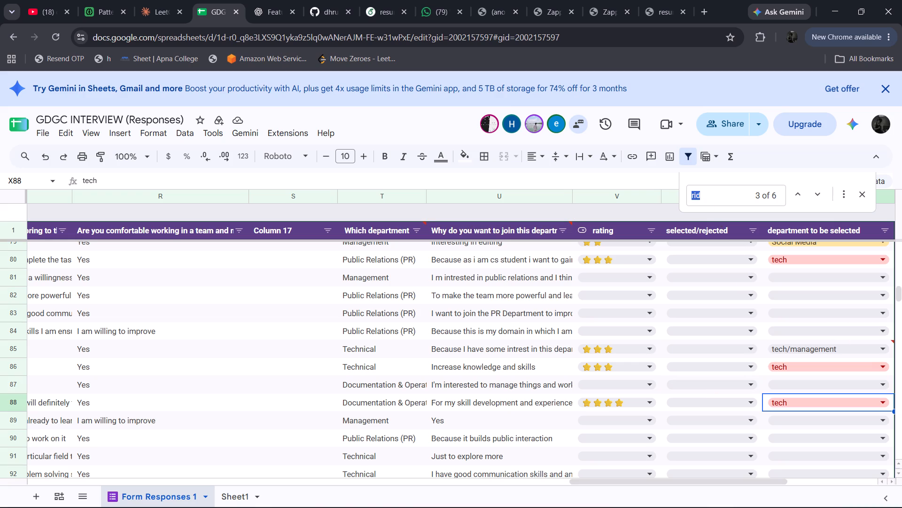
pyautogui.press('BackSpace')
pyautogui.write('ragha')
pyautogui.doubleClick(730, 194)
pyautogui.press('BackSpace')
pyautogui.write('ragh')
pyautogui.scroll(-1, 364, 333)
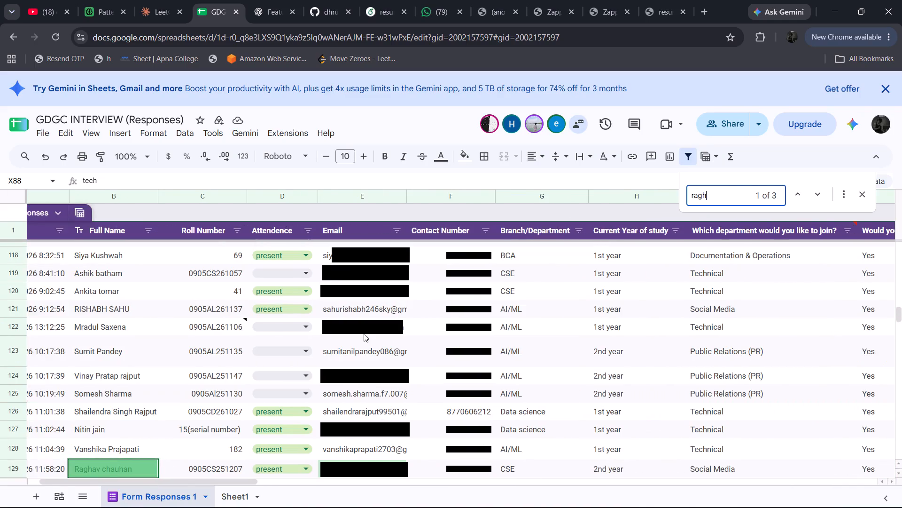
pyautogui.scroll(-1, 364, 333)
pyautogui.click(9, 376)
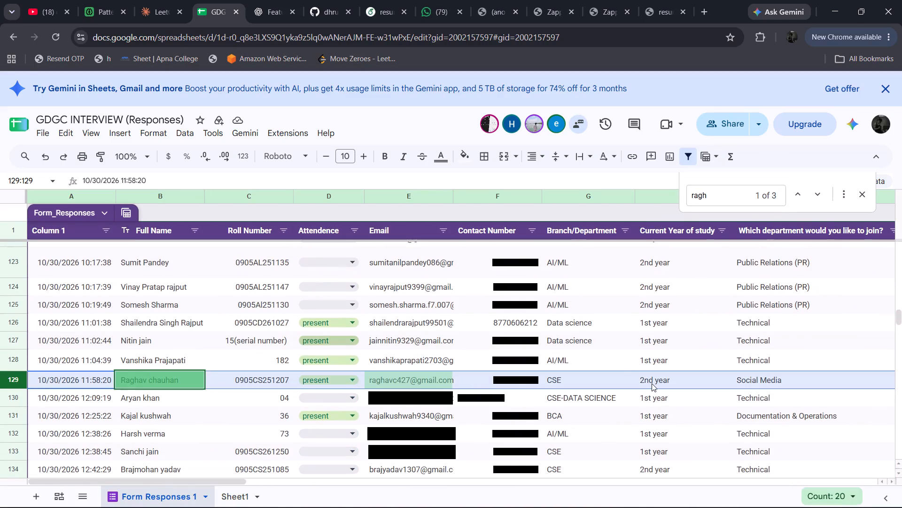
pyautogui.hscroll(-15, 652, 383)
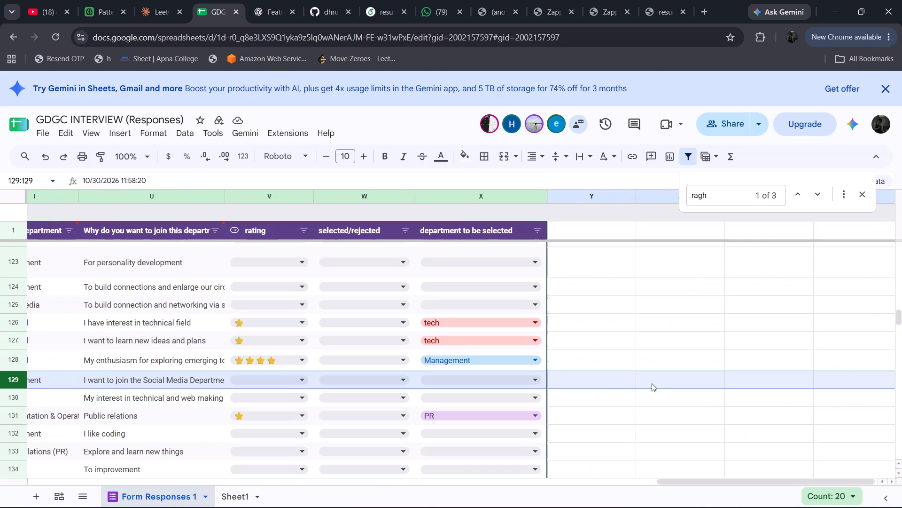
pyautogui.hscroll(-1, 652, 383)
pyautogui.hscroll(1, 652, 383)
# Give the applicant in row 129 a one-star rating and set the department to be selected to Social Media.
pyautogui.click(308, 376)
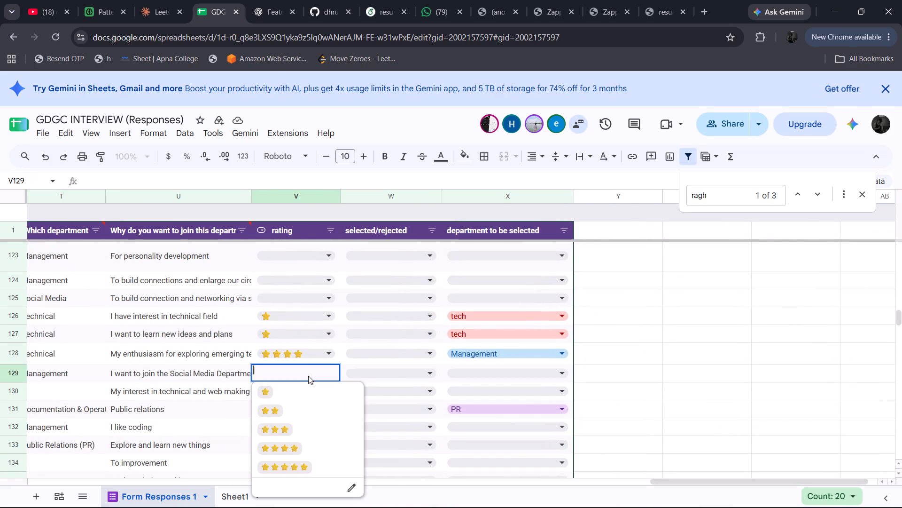
pyautogui.click(262, 391)
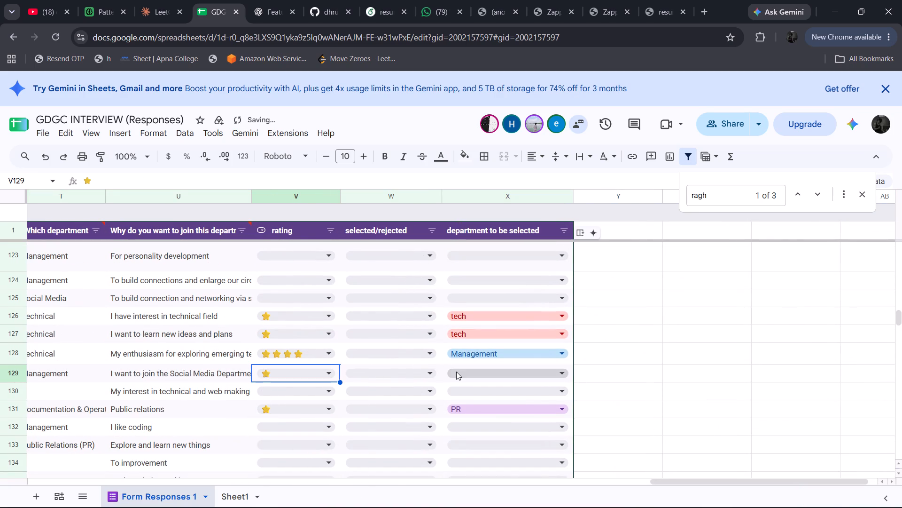
pyautogui.click(456, 372)
pyautogui.click(480, 428)
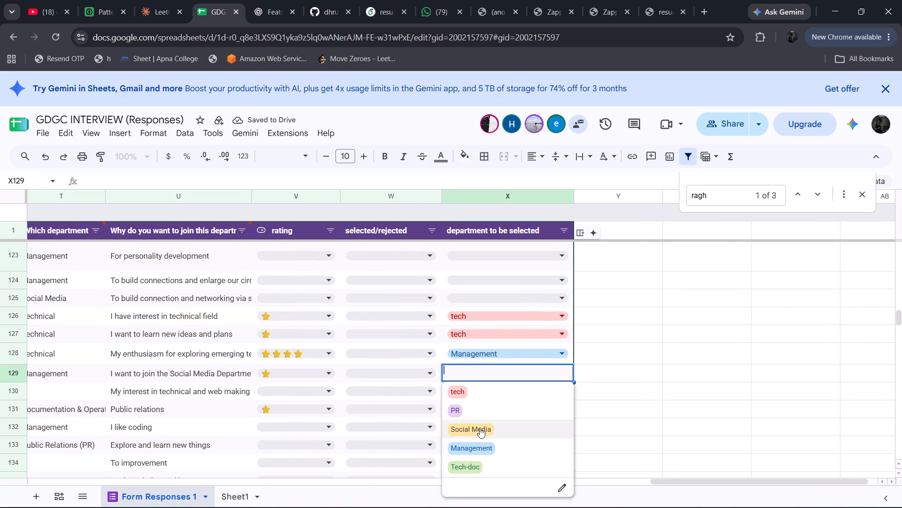
# Change the rating of the applicant in row 129 to two stars.
pyautogui.click(308, 376)
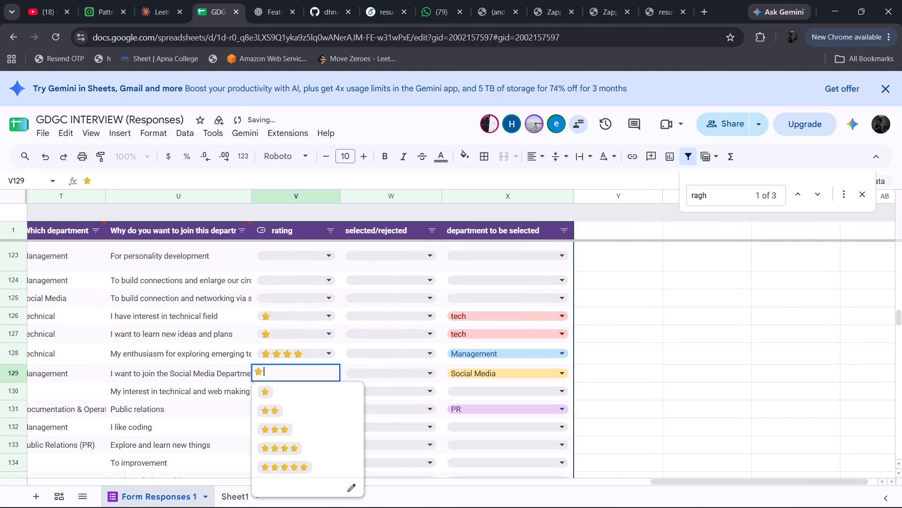
pyautogui.click(272, 407)
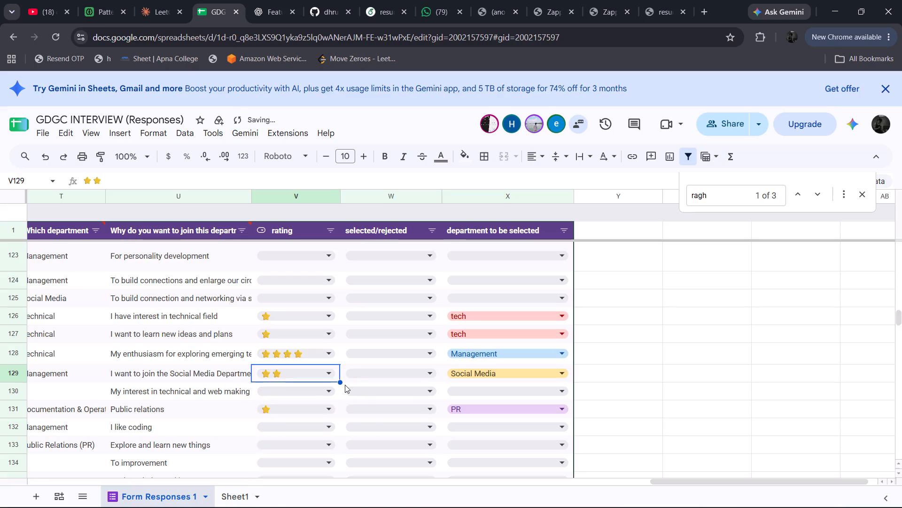
pyautogui.click(346, 384)
# Search the responses for "arad", select the matching applicant's row 300 and go to its rating cell.
pyautogui.hscroll(4, 346, 384)
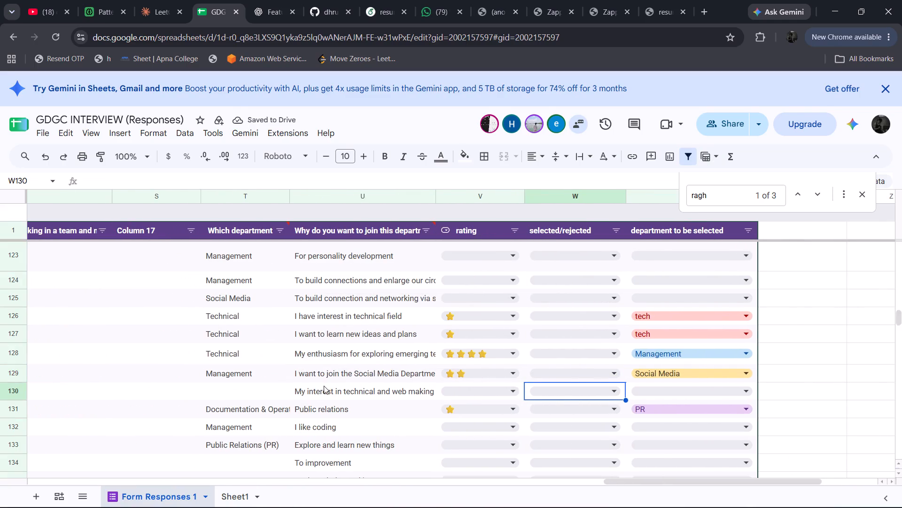
pyautogui.hscroll(9, 326, 390)
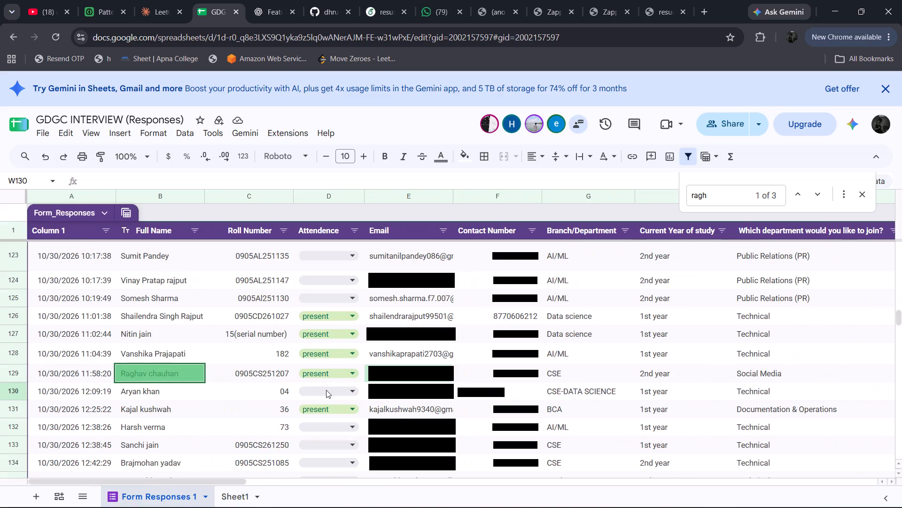
pyautogui.hscroll(1, 326, 390)
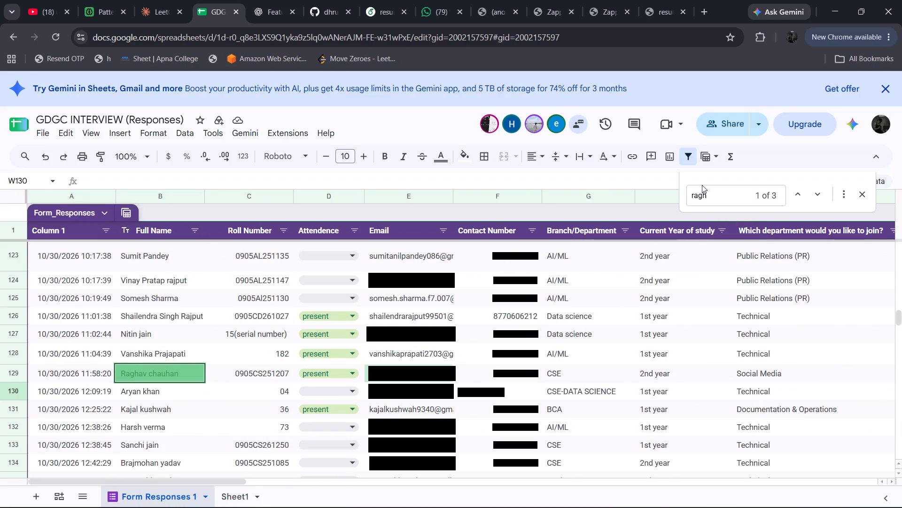
pyautogui.doubleClick(700, 193)
pyautogui.write('ar')
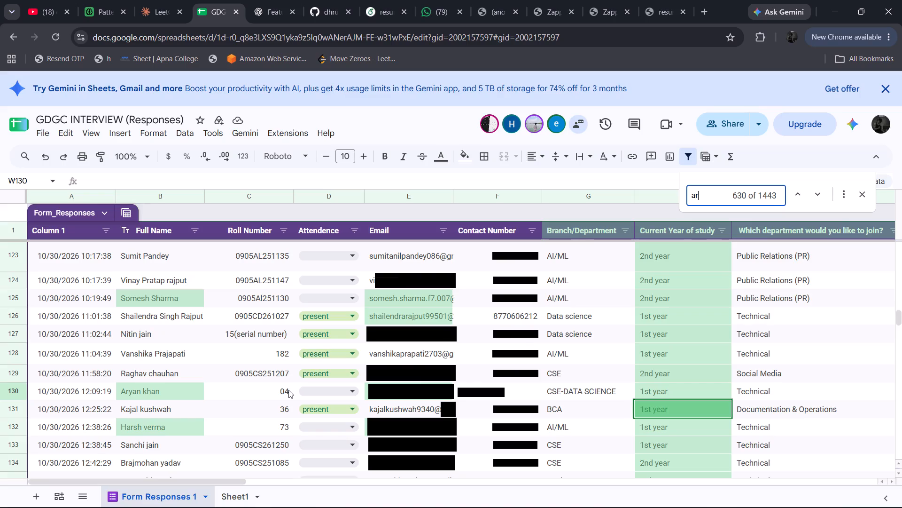
pyautogui.write('ad')
pyautogui.scroll(-1, 108, 437)
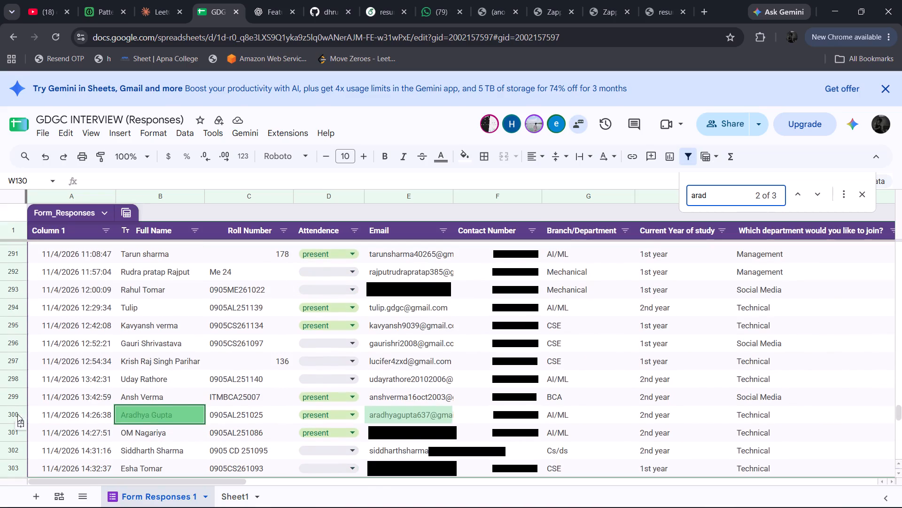
pyautogui.click(7, 412)
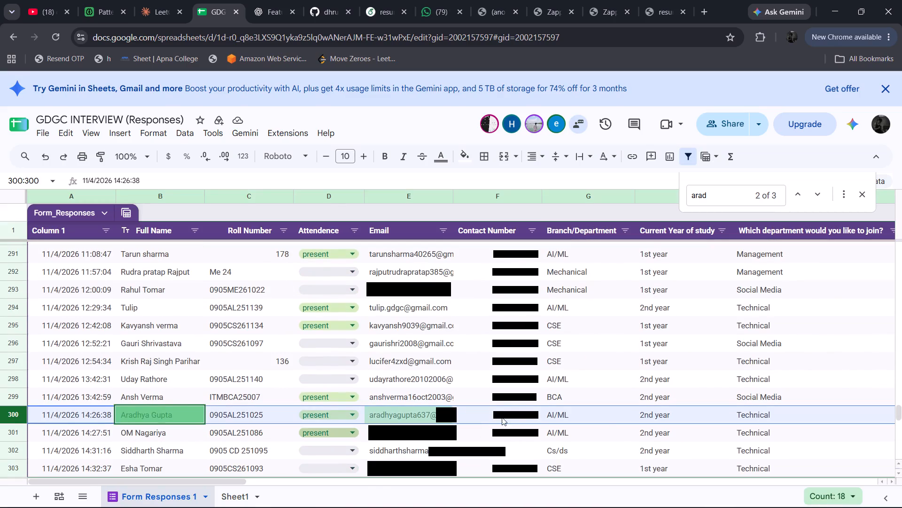
pyautogui.hscroll(-4, 552, 416)
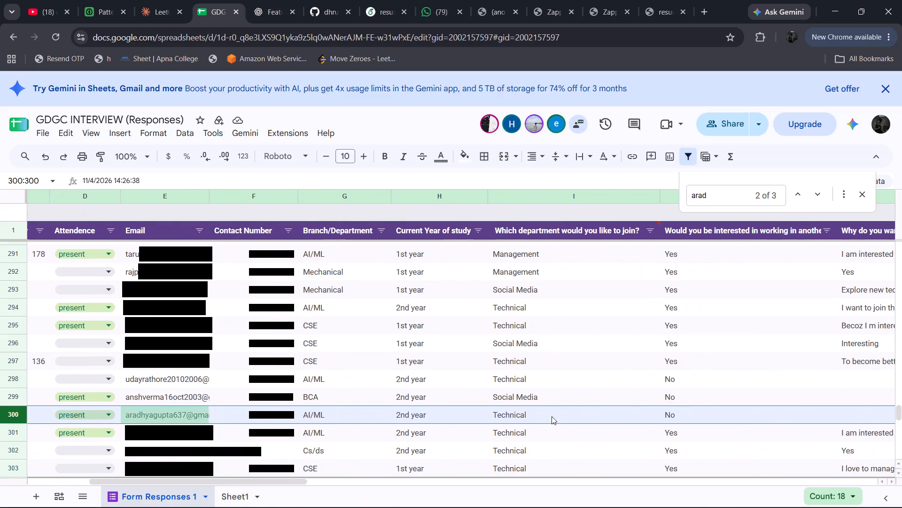
pyautogui.hscroll(-1, 552, 416)
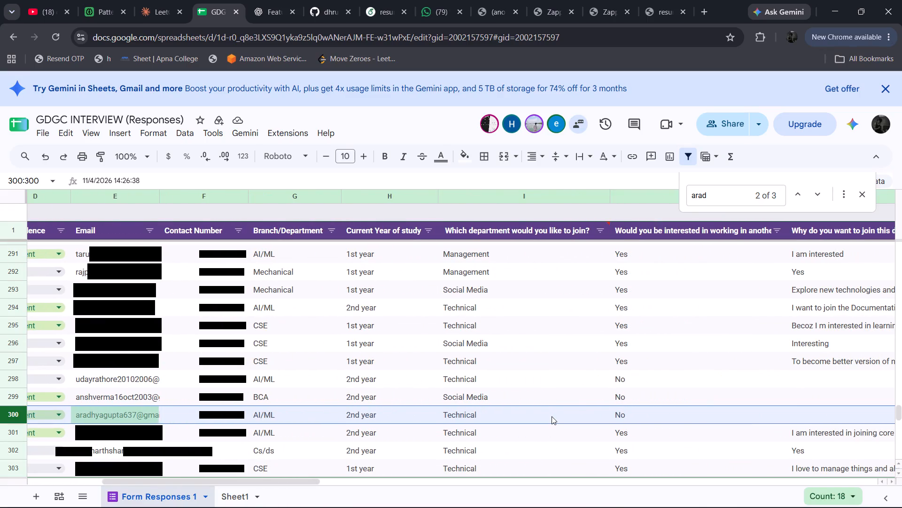
pyautogui.hscroll(-7, 552, 416)
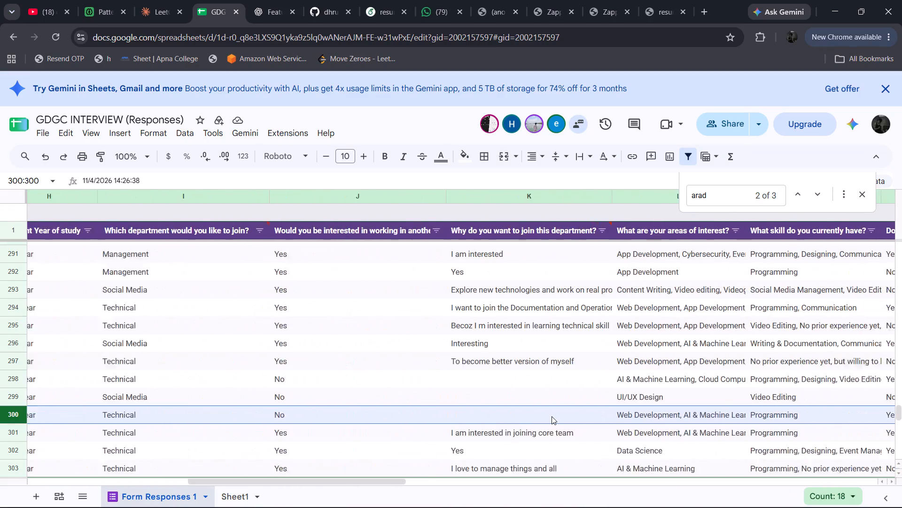
pyautogui.hscroll(-8, 552, 416)
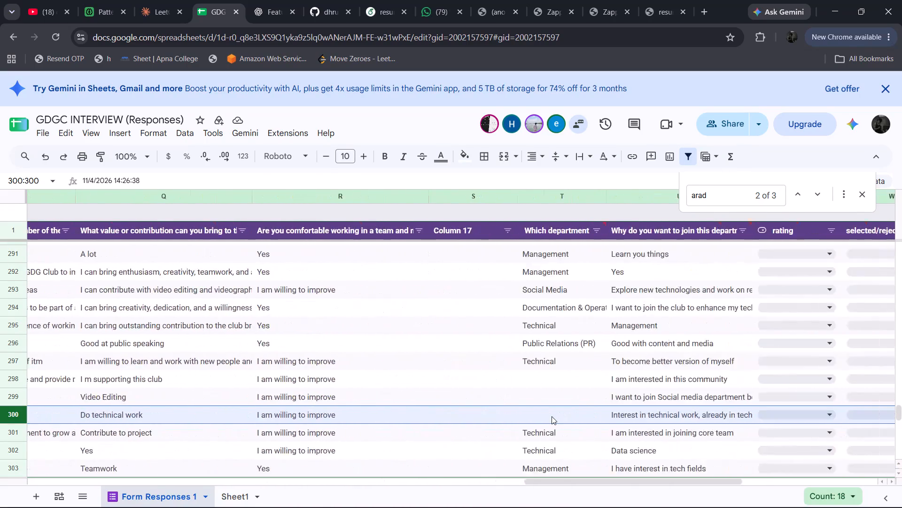
# Give the applicant in row 300 a three-star rating and set the department to be selected to tech.
pyautogui.hscroll(-2, 552, 416)
pyautogui.hscroll(1, 552, 416)
pyautogui.click(629, 412)
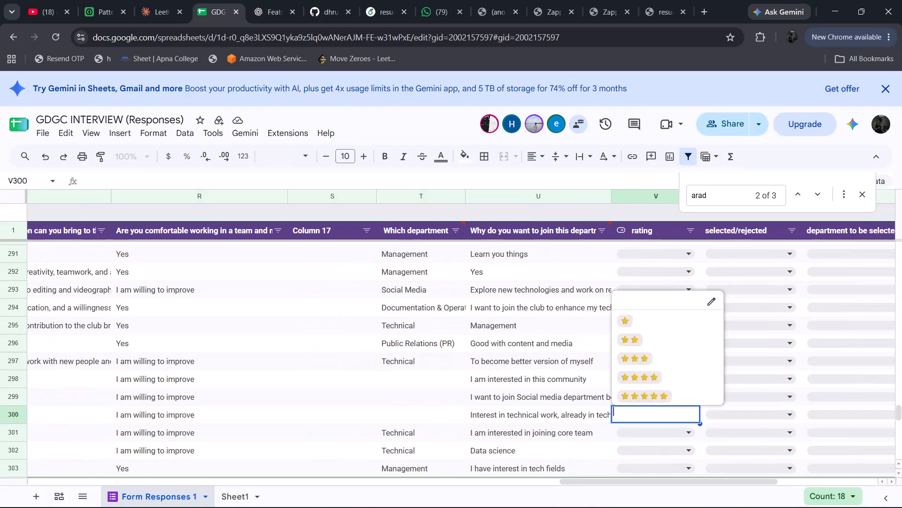
pyautogui.click(641, 360)
pyautogui.hscroll(-1, 773, 405)
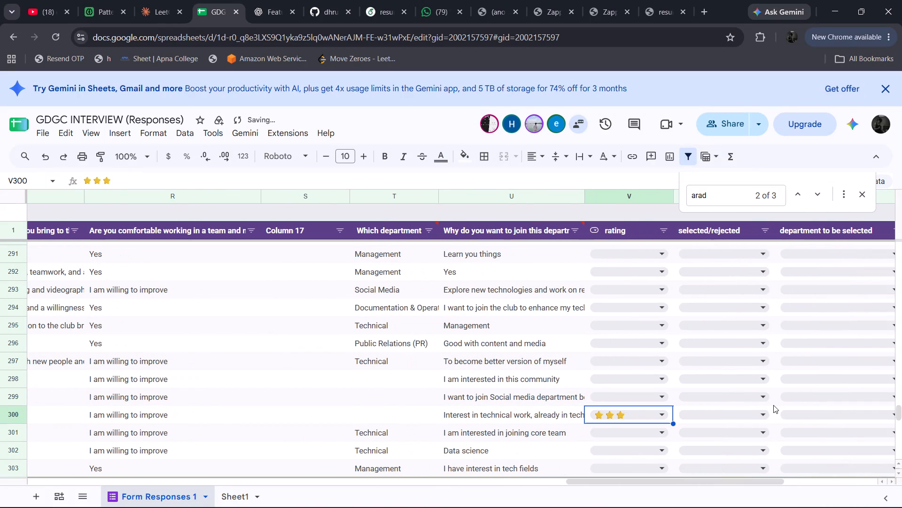
pyautogui.click(796, 415)
pyautogui.click(776, 322)
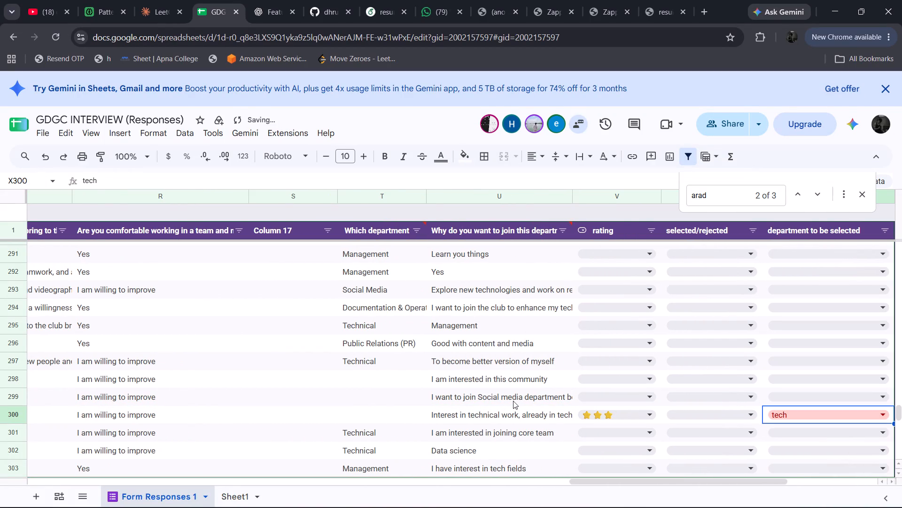
pyautogui.hscroll(1, 408, 403)
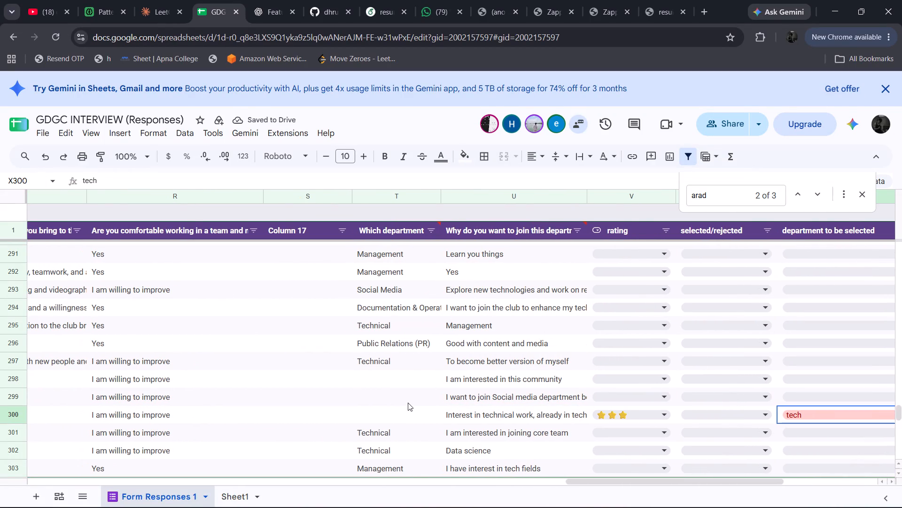
pyautogui.hscroll(1, 408, 403)
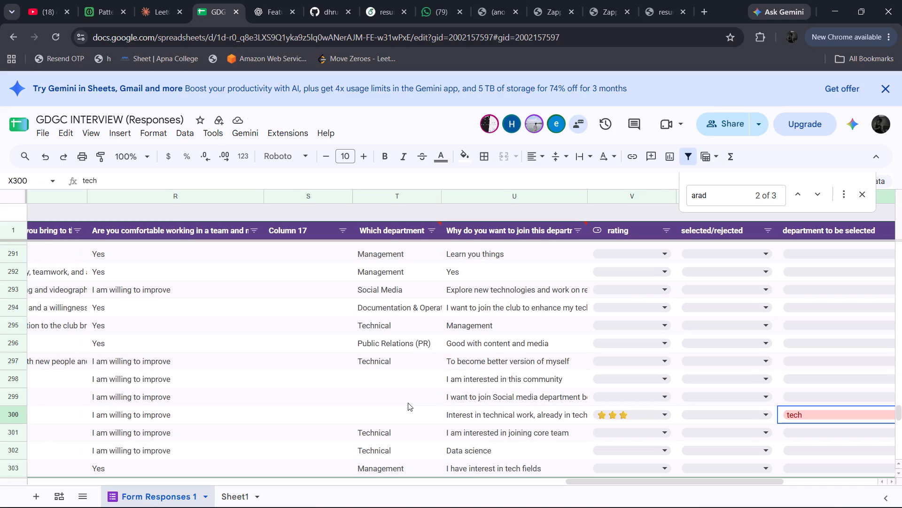
pyautogui.hscroll(1, 408, 403)
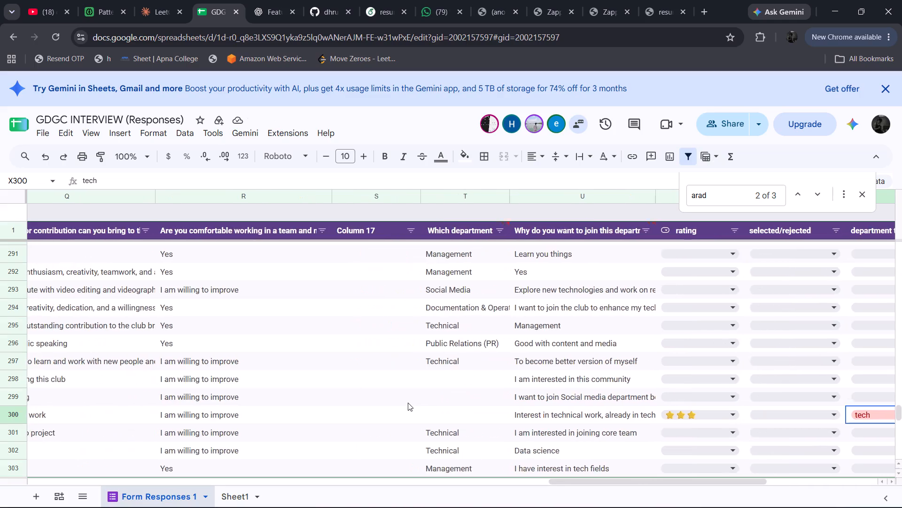
pyautogui.hscroll(8, 408, 403)
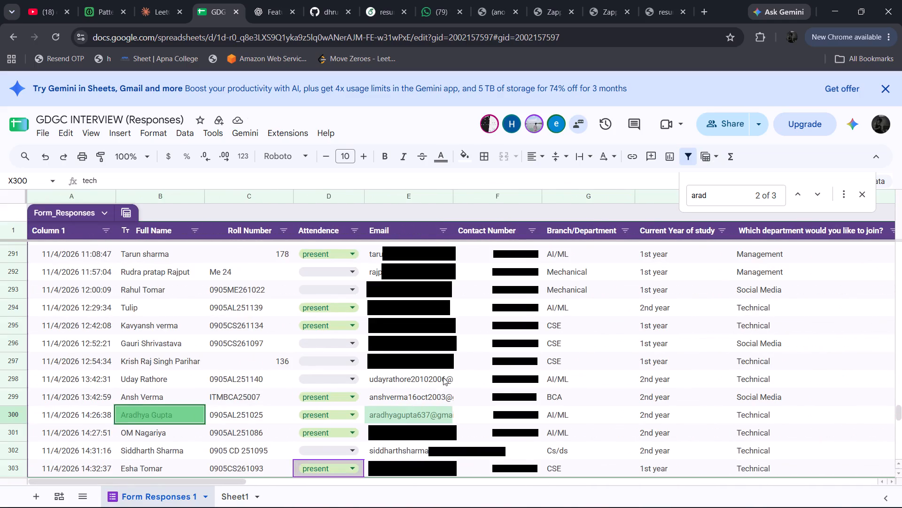
pyautogui.doubleClick(703, 201)
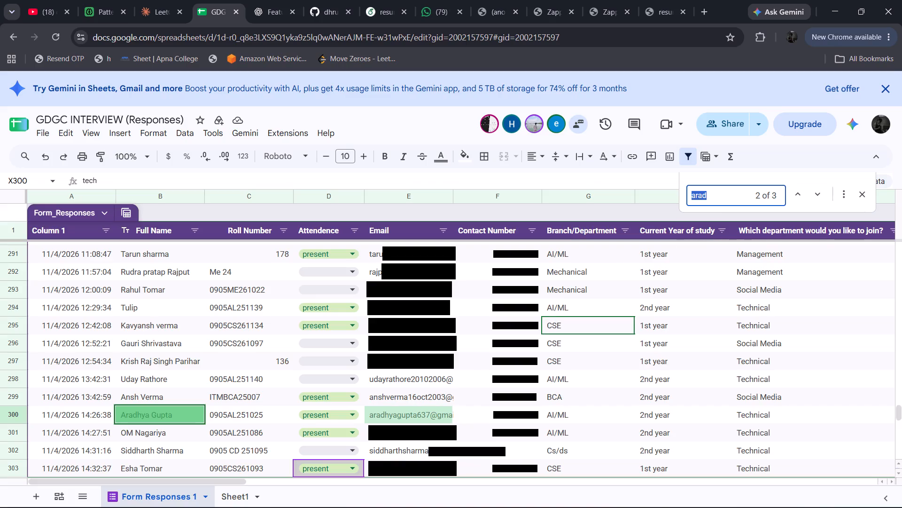
pyautogui.press('k')
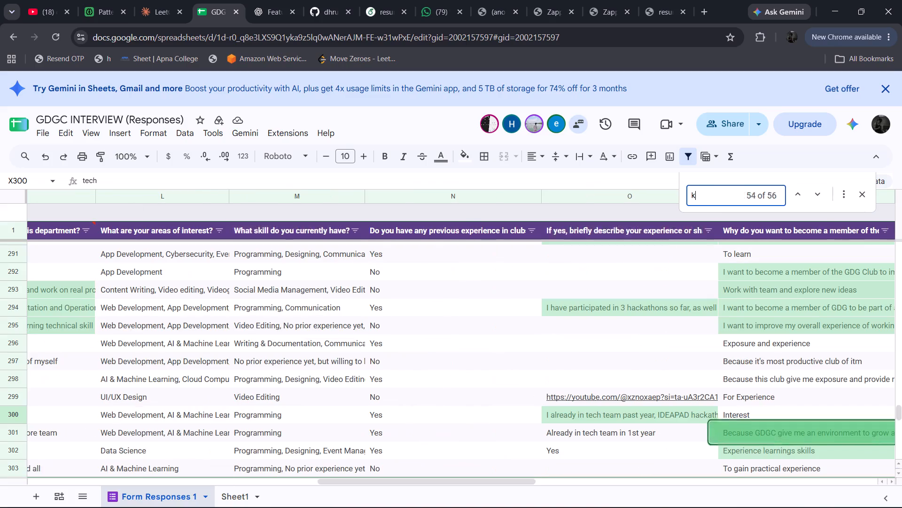
pyautogui.press('space')
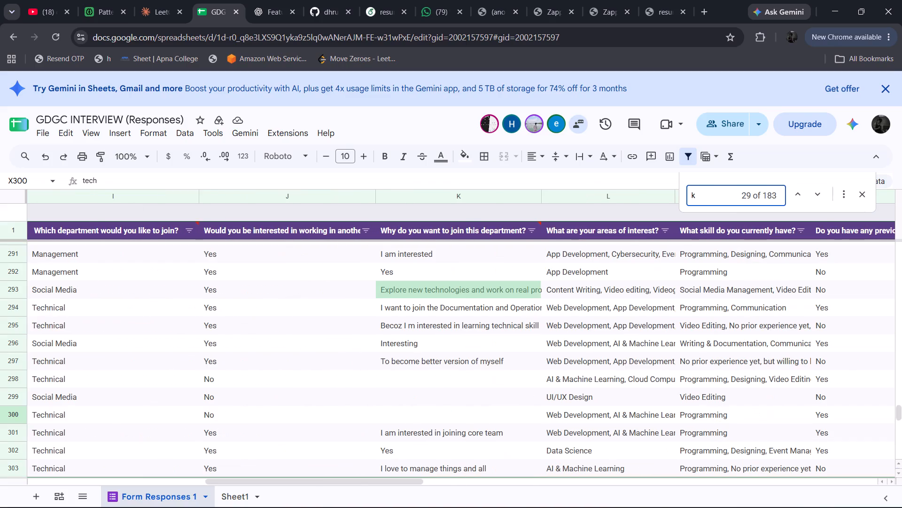
pyautogui.write('anu')
pyautogui.hscroll(10, 511, 282)
pyautogui.scroll(-6, 511, 282)
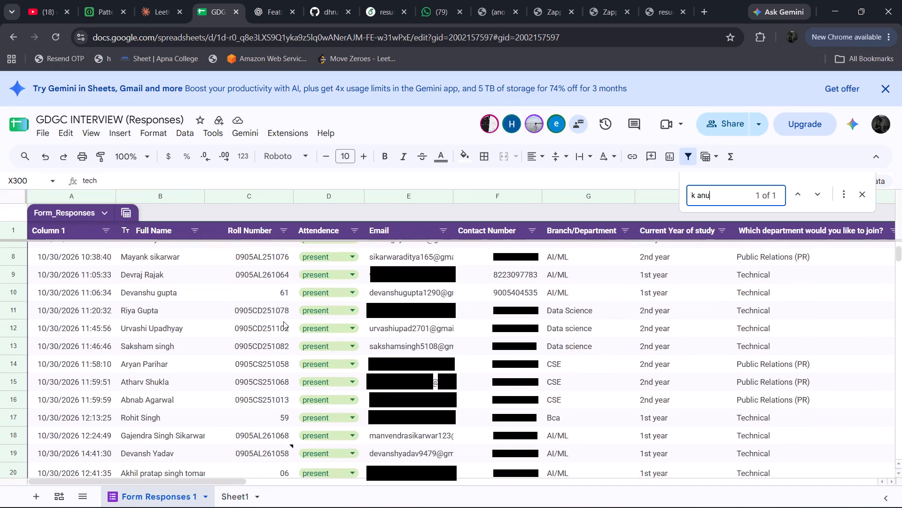
pyautogui.scroll(-8, 272, 330)
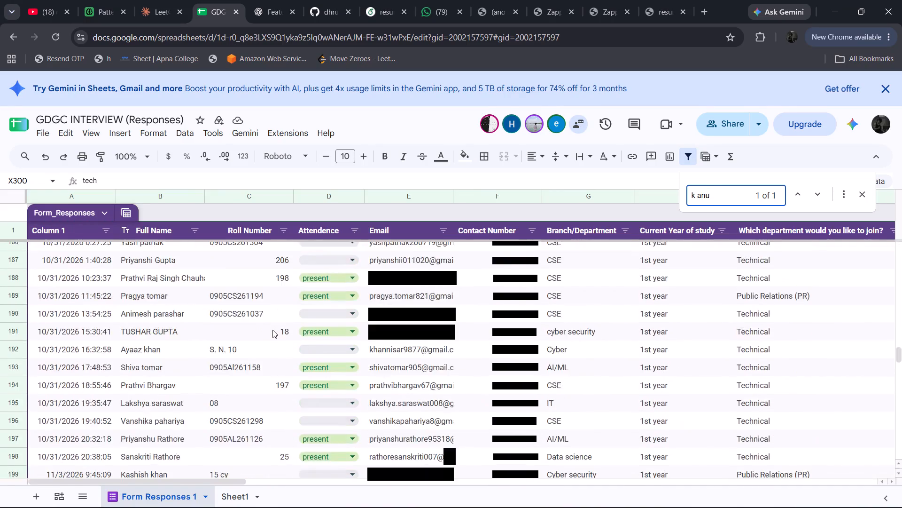
pyautogui.scroll(-9, 272, 330)
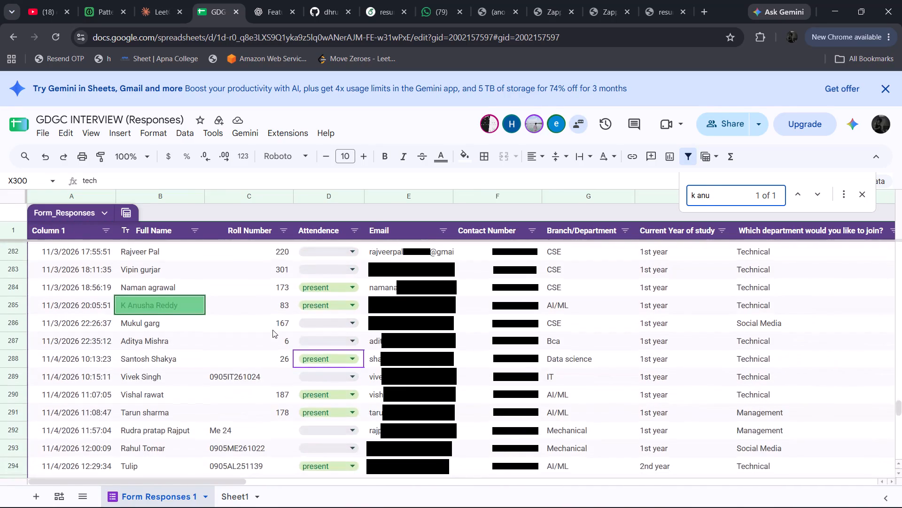
pyautogui.click(11, 304)
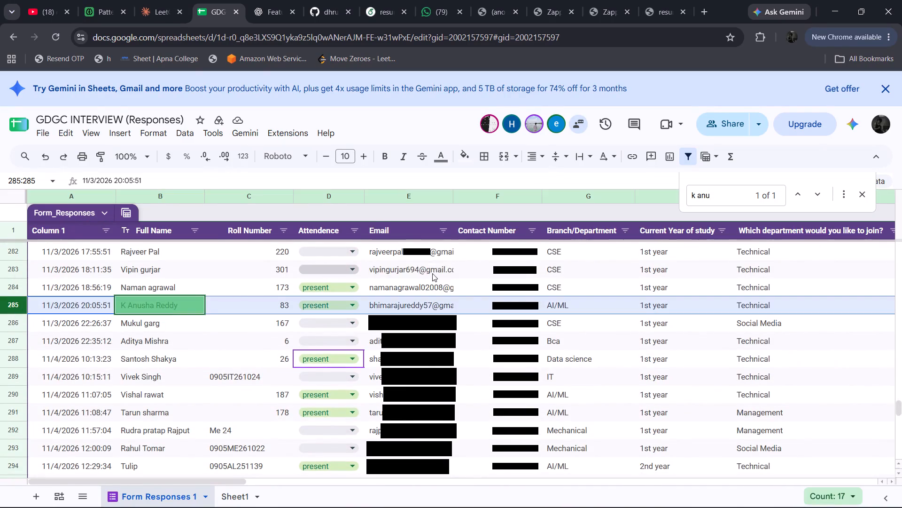
pyautogui.hscroll(-10, 482, 298)
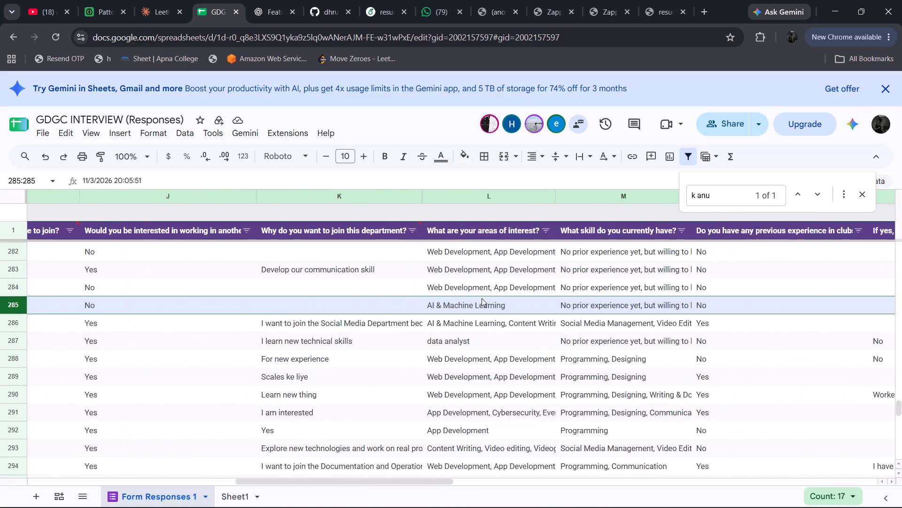
pyautogui.hscroll(-4, 482, 298)
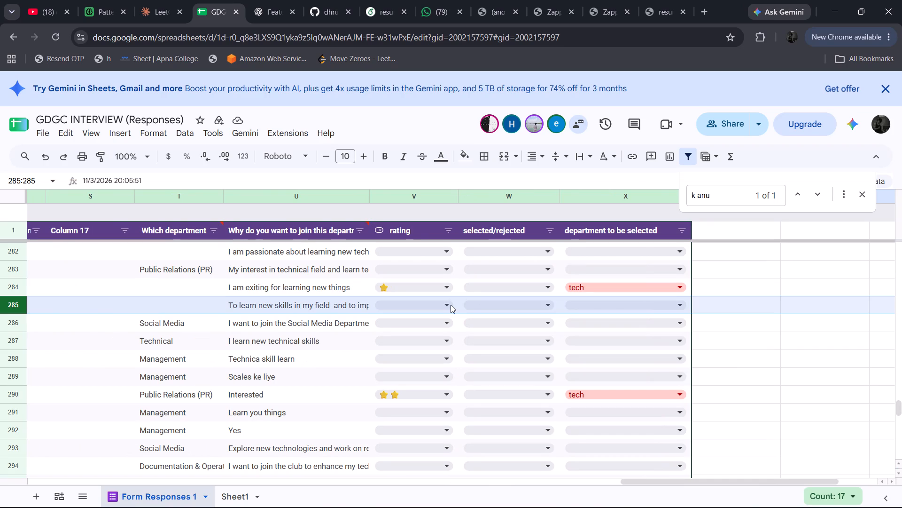
# Give the applicant in row 285 a two-star rating, set the department to be selected to tech, and close the search.
pyautogui.click(439, 306)
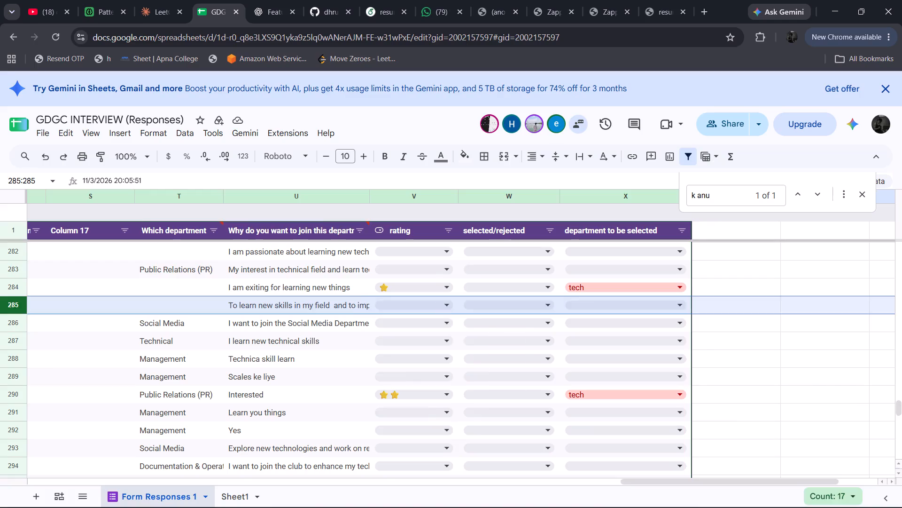
pyautogui.click(389, 338)
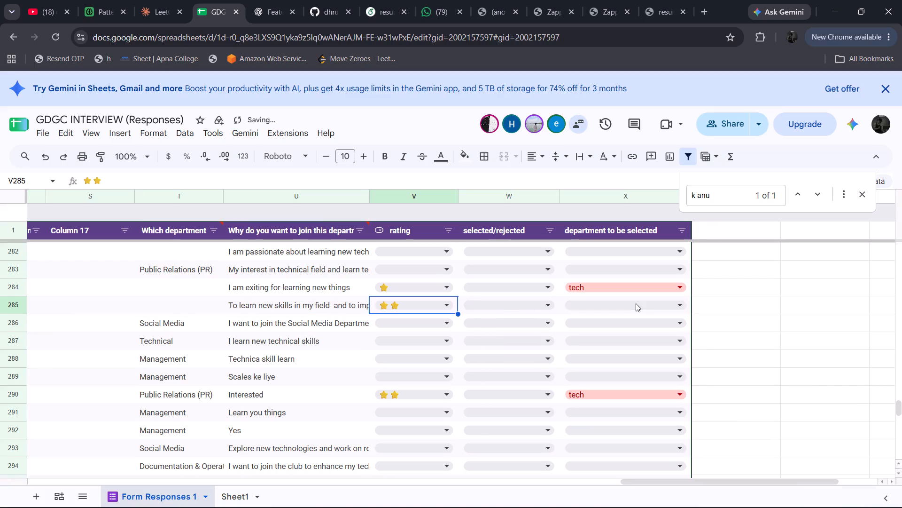
pyautogui.click(636, 303)
pyautogui.click(583, 325)
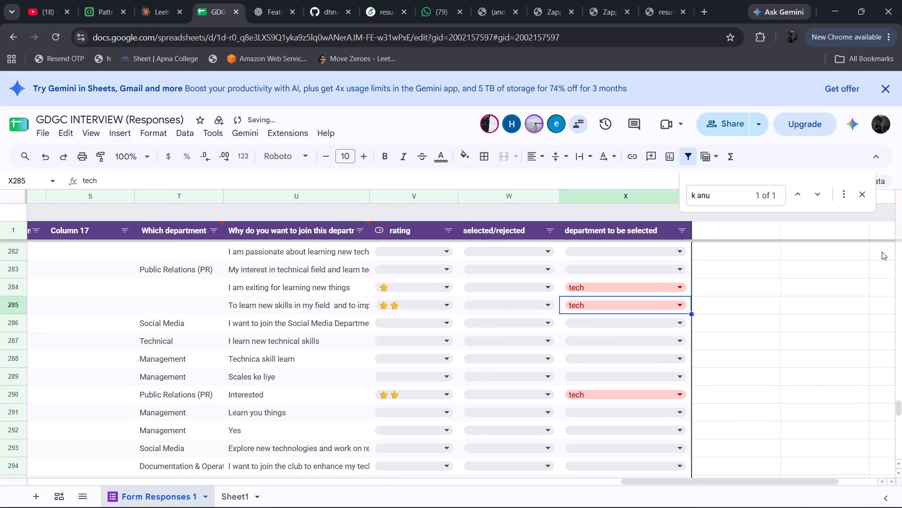
pyautogui.click(860, 192)
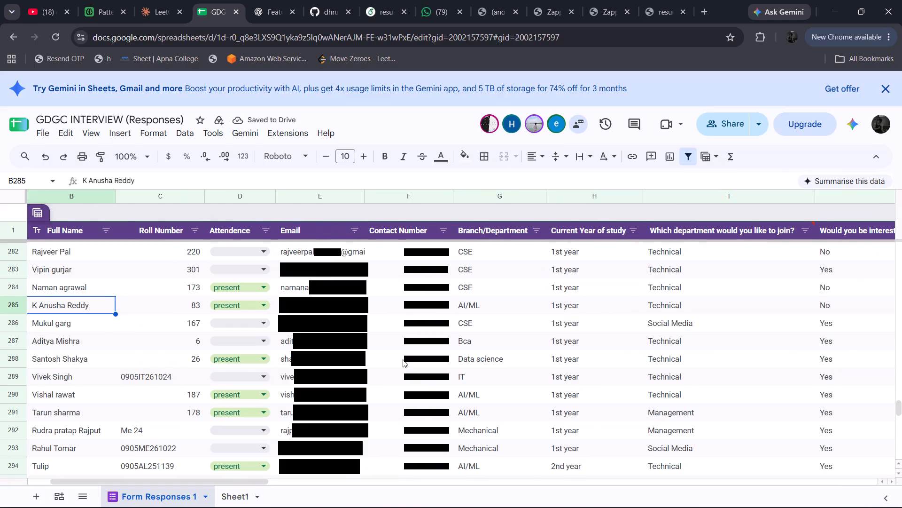
# Search the responses for "anve", select the matching applicant's row 215 and go to its rating and department cells.
pyautogui.hscroll(8, 403, 359)
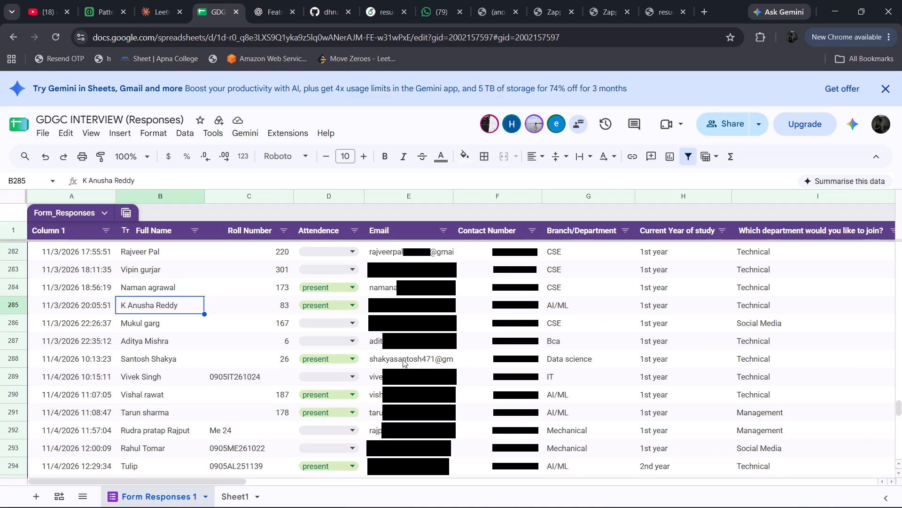
pyautogui.hotkey('ctrl', 'f')
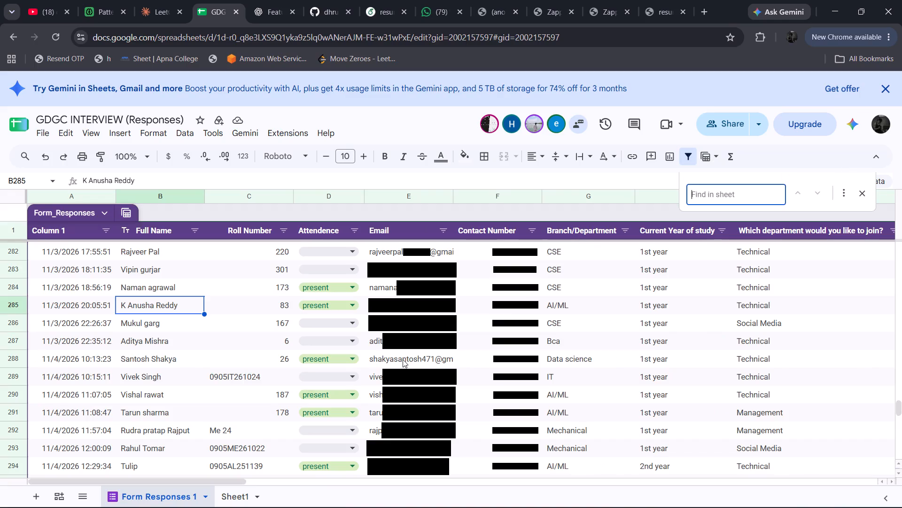
pyautogui.write('an')
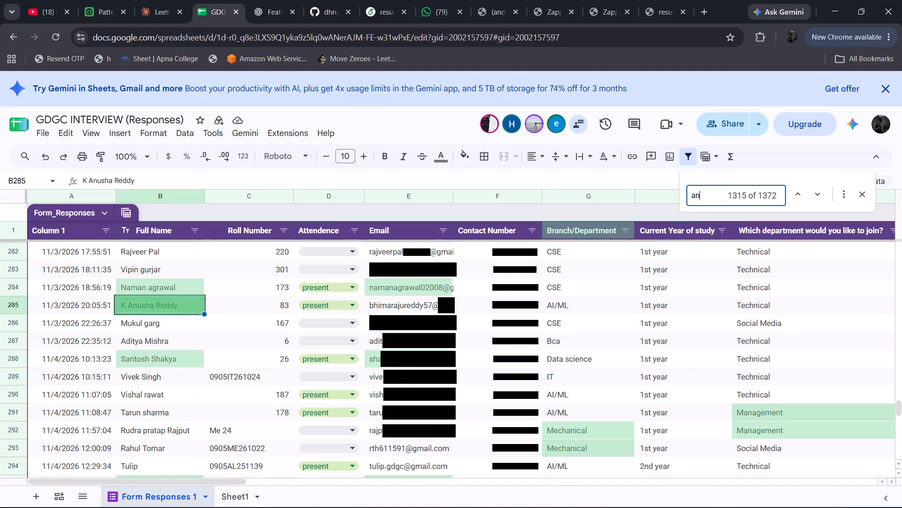
pyautogui.scroll(-4, 147, 356)
pyautogui.scroll(5, 147, 356)
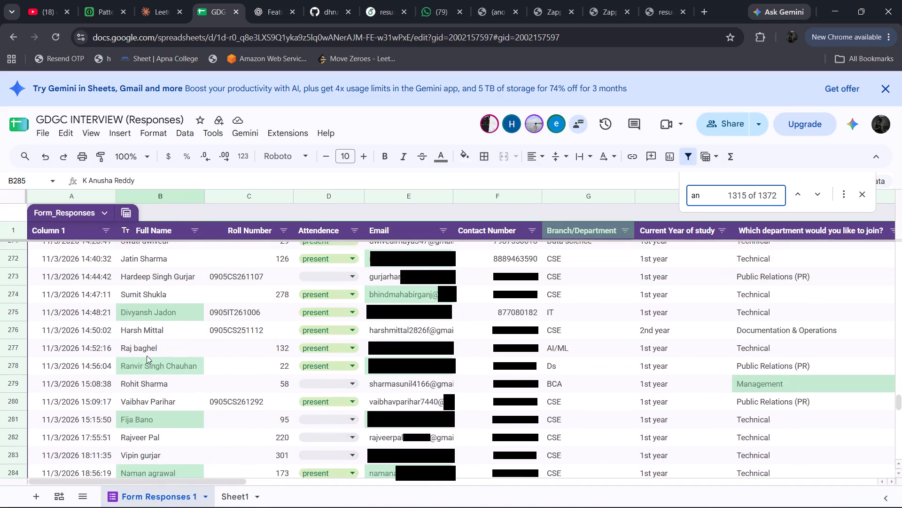
pyautogui.scroll(2, 147, 356)
pyautogui.write('ve')
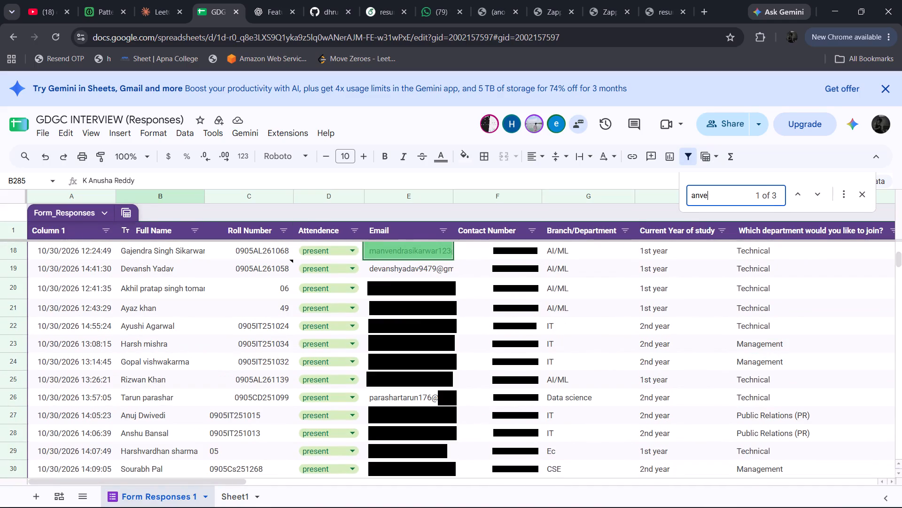
pyautogui.scroll(7, 171, 352)
pyautogui.scroll(-2, 171, 352)
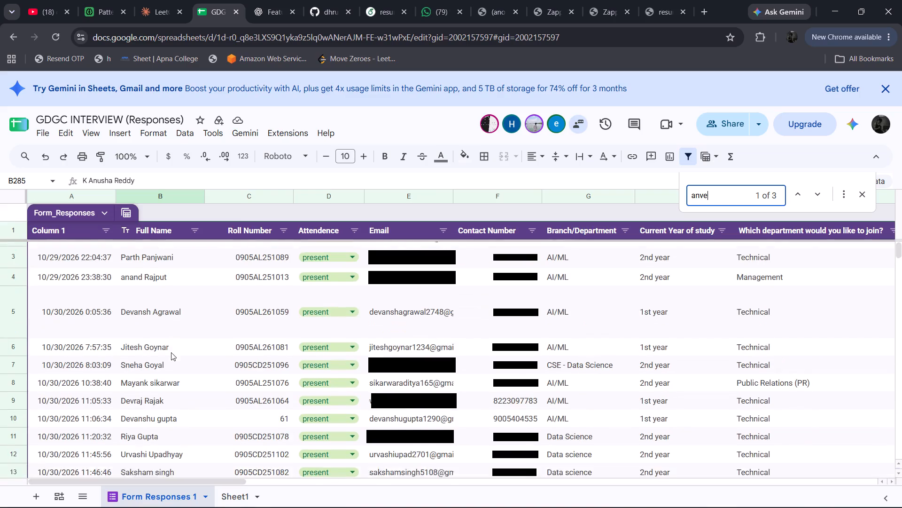
pyautogui.scroll(-18, 171, 352)
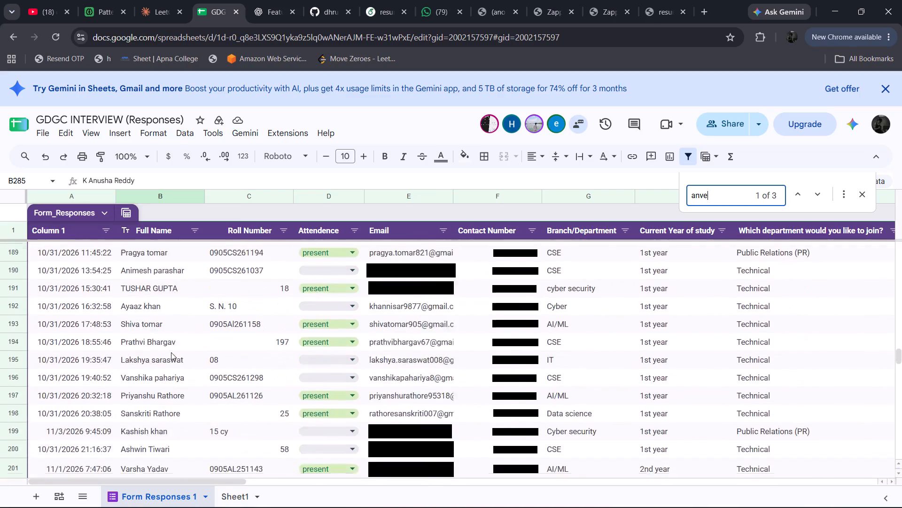
pyautogui.scroll(-2, 171, 352)
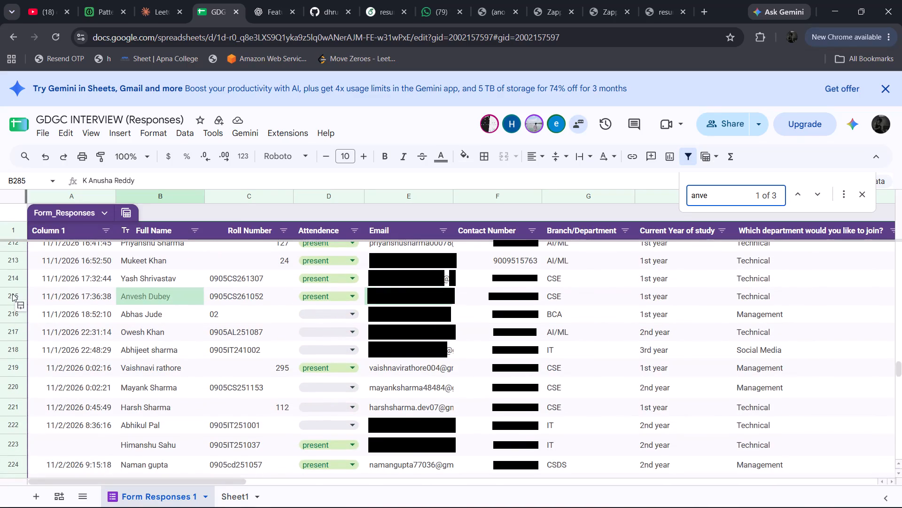
pyautogui.click(12, 294)
pyautogui.hscroll(-5, 486, 296)
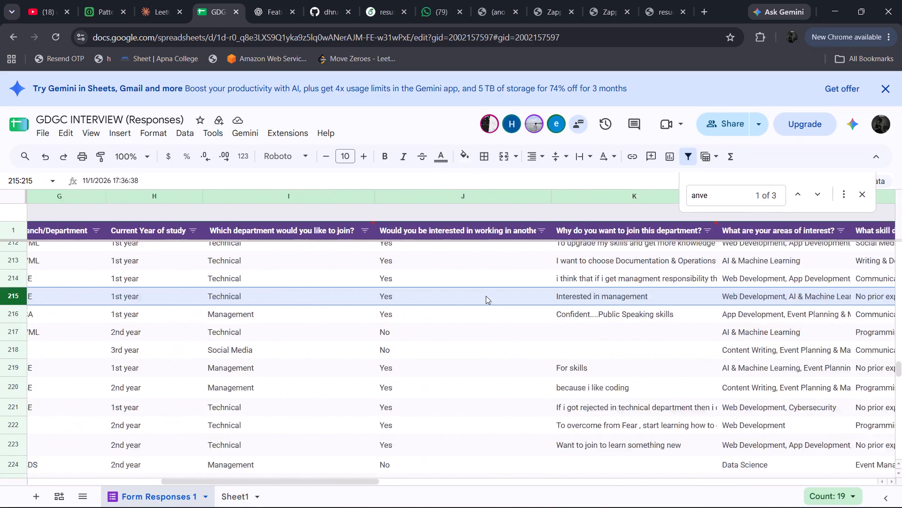
pyautogui.hscroll(-11, 486, 296)
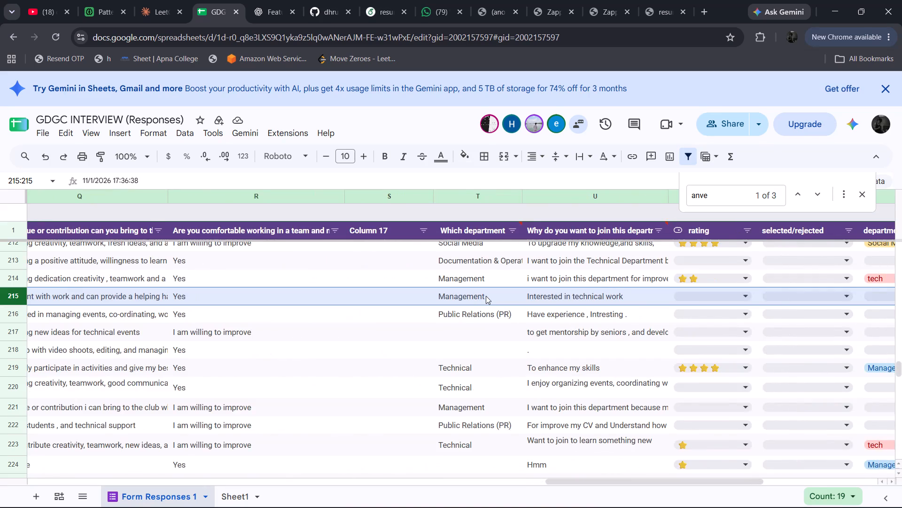
pyautogui.hscroll(-3, 486, 296)
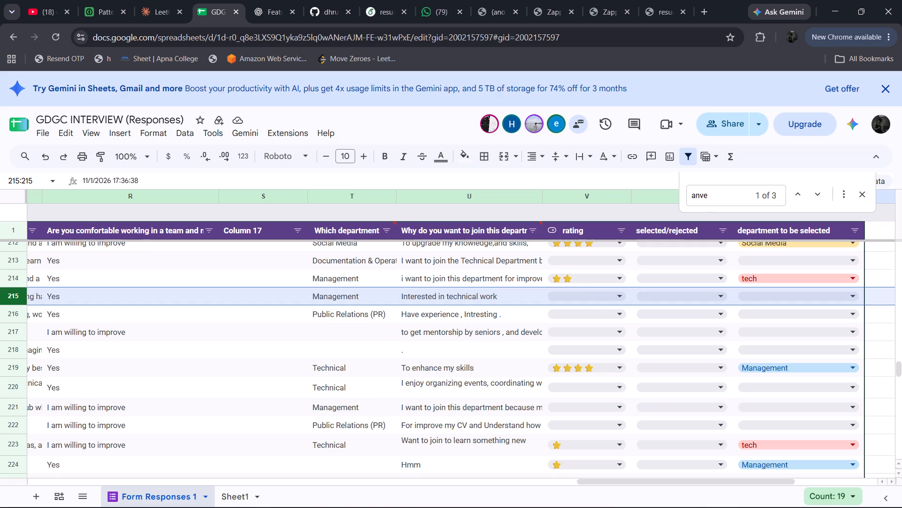
# Give the applicant in row 215 a two-star rating and set the department to be selected to tech.
pyautogui.click(578, 298)
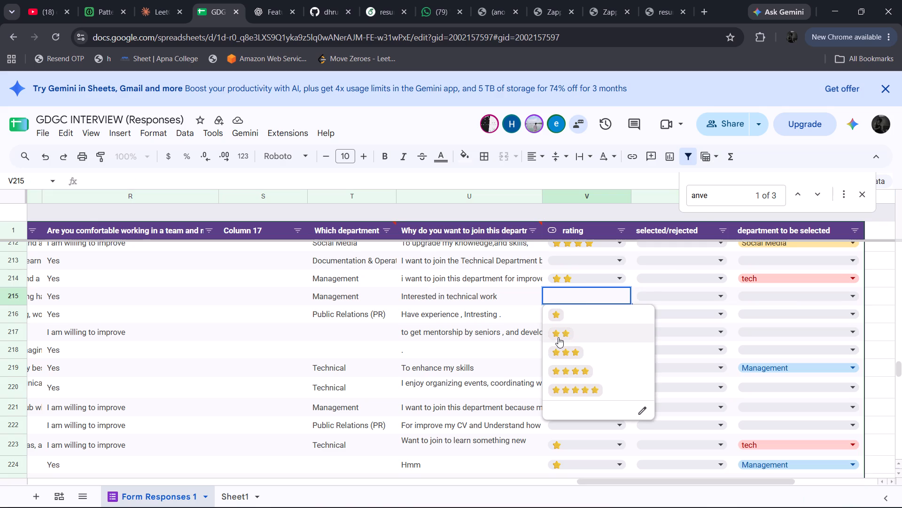
pyautogui.click(558, 337)
pyautogui.click(781, 294)
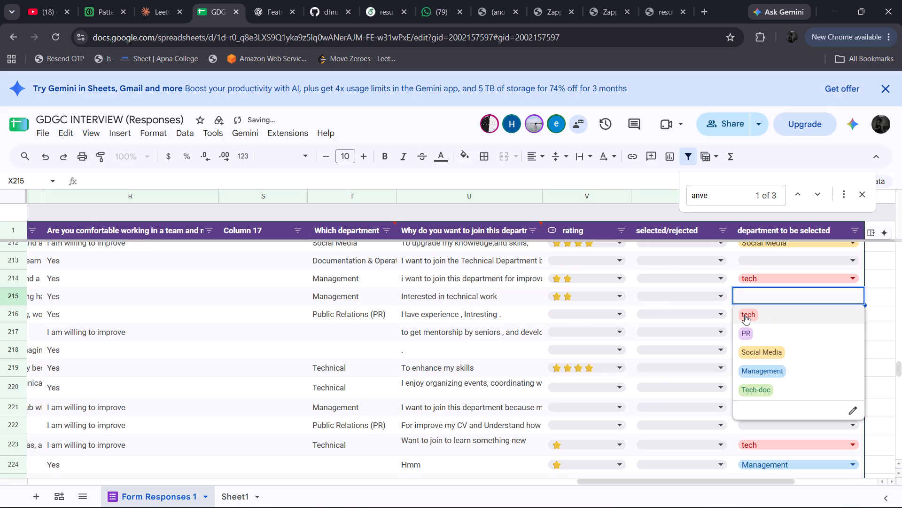
pyautogui.click(746, 315)
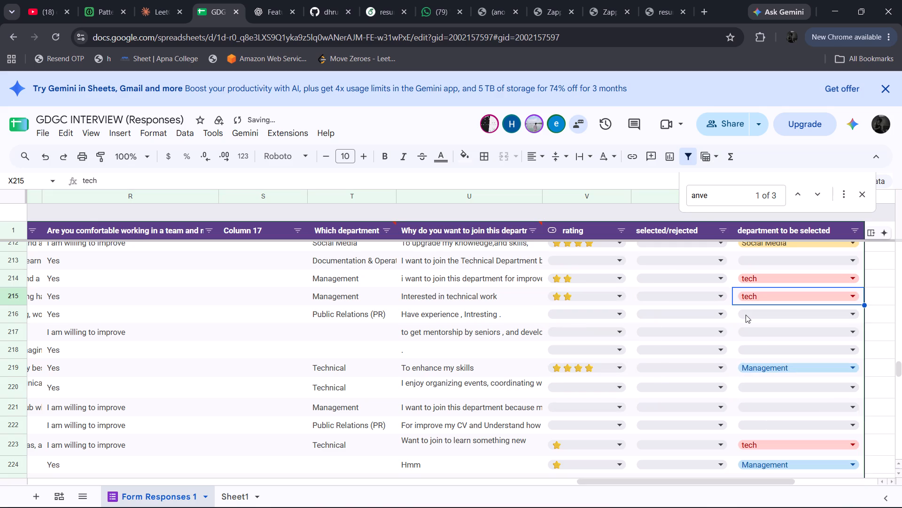
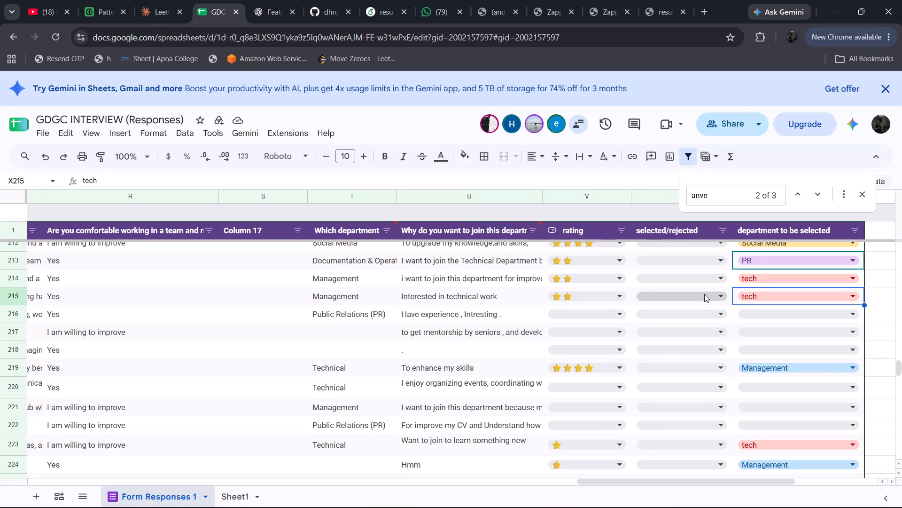
# Change the rating of the applicant in row 215 to four stars and the department to be selected to Management.
pyautogui.click(763, 298)
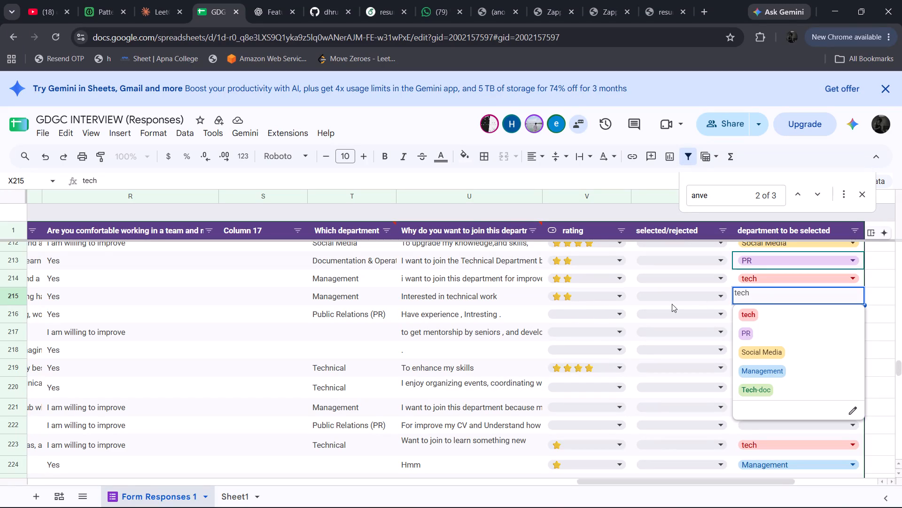
pyautogui.click(730, 307)
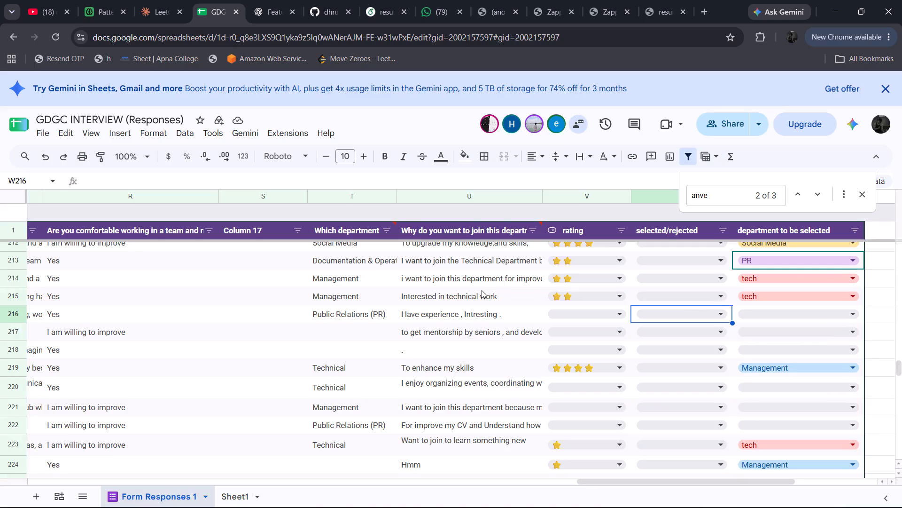
pyautogui.hscroll(11, 475, 292)
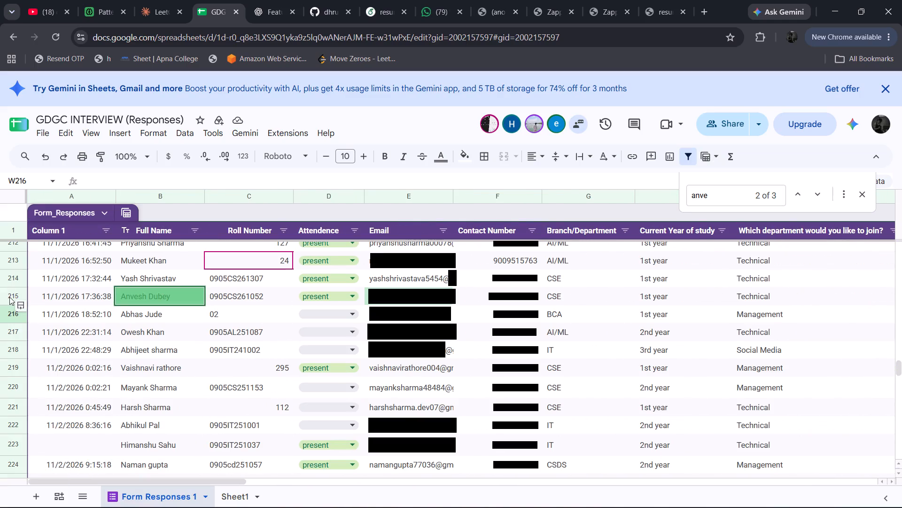
pyautogui.click(8, 296)
pyautogui.hscroll(-12, 347, 302)
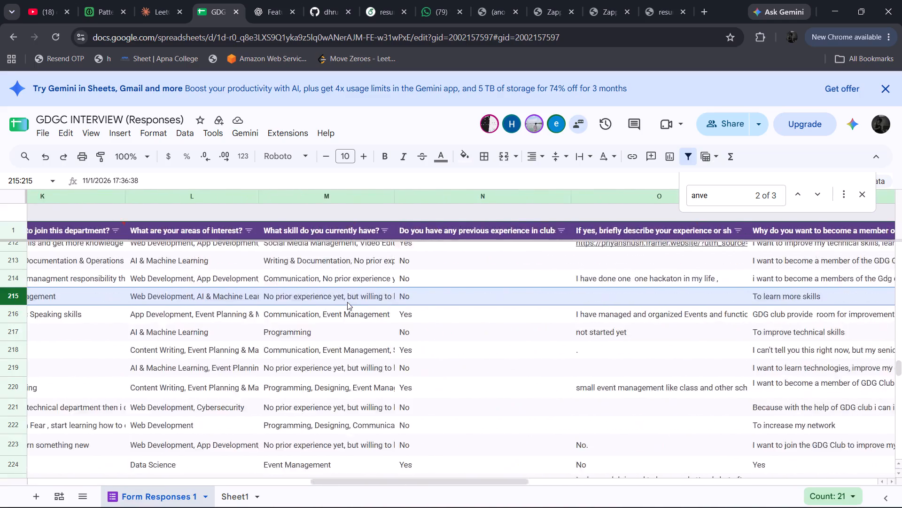
pyautogui.hscroll(-5, 347, 302)
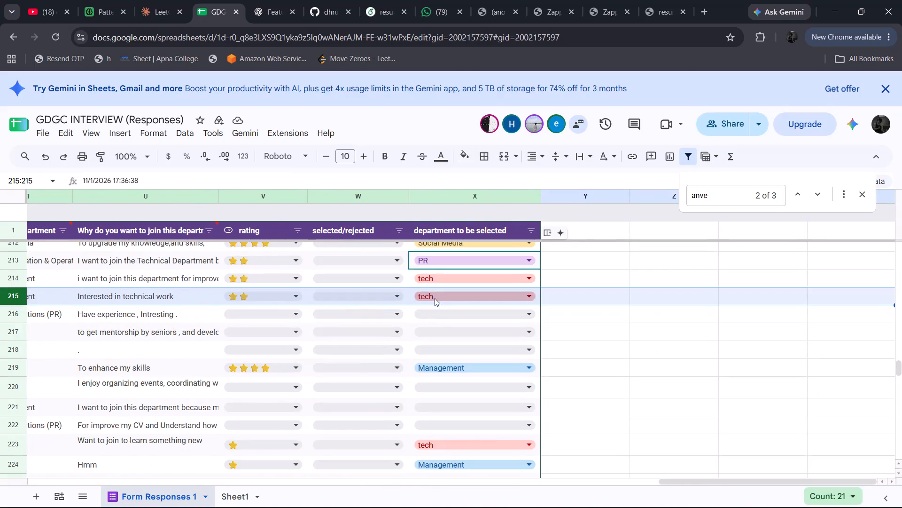
pyautogui.click(287, 295)
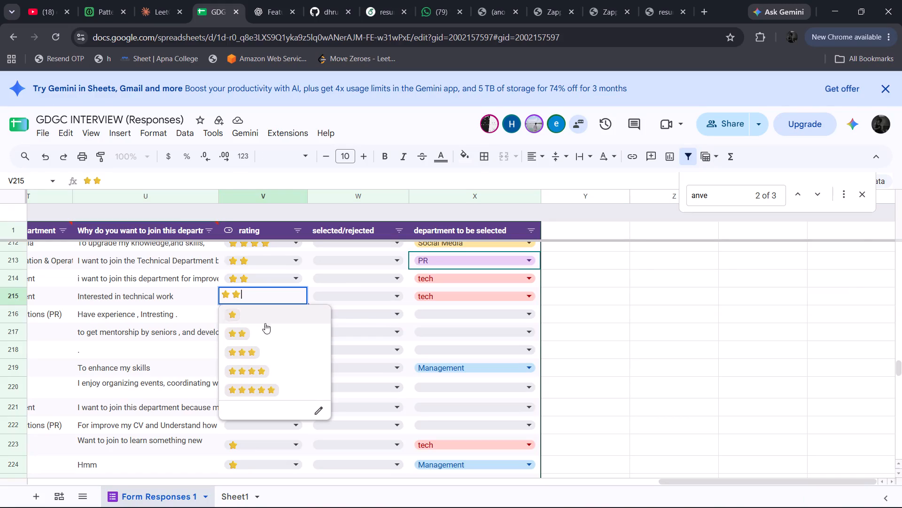
pyautogui.click(254, 367)
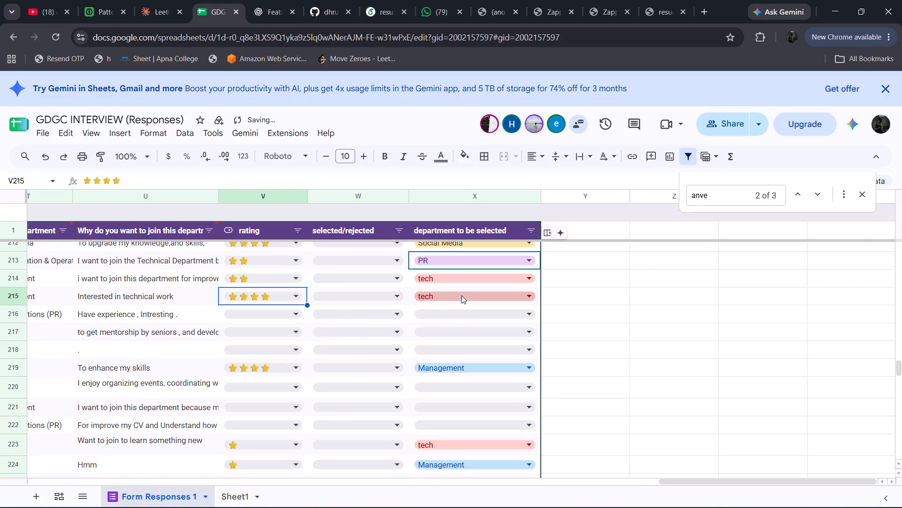
pyautogui.click(461, 295)
pyautogui.click(446, 365)
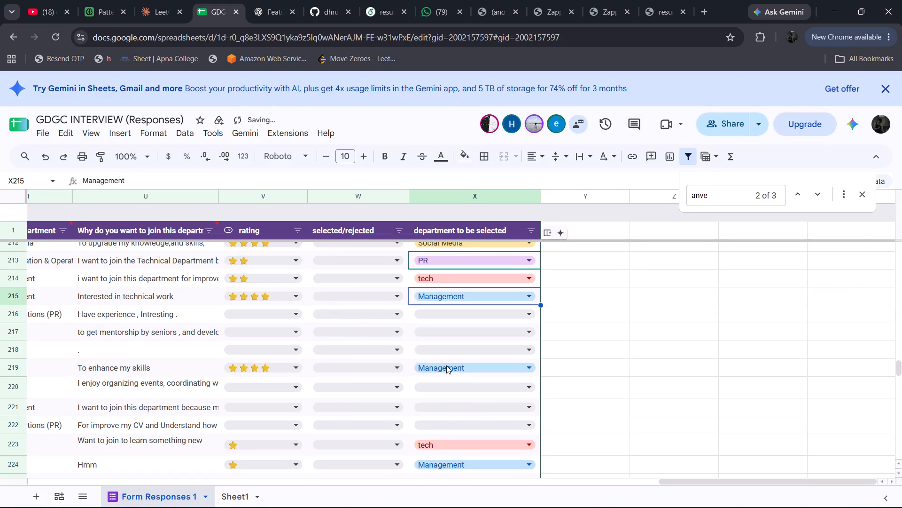
# Return to the applicants' name and attendance columns in the responses.
pyautogui.hscroll(11, 624, 347)
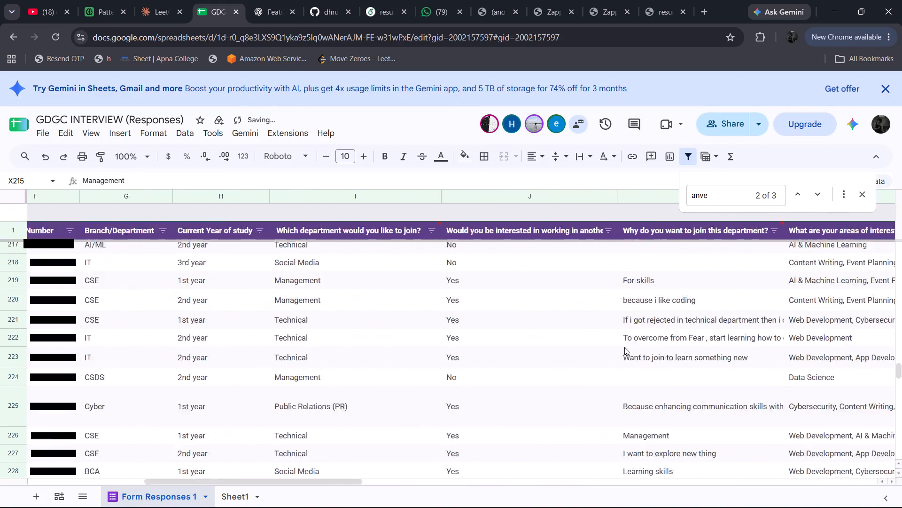
pyautogui.hscroll(6, 624, 347)
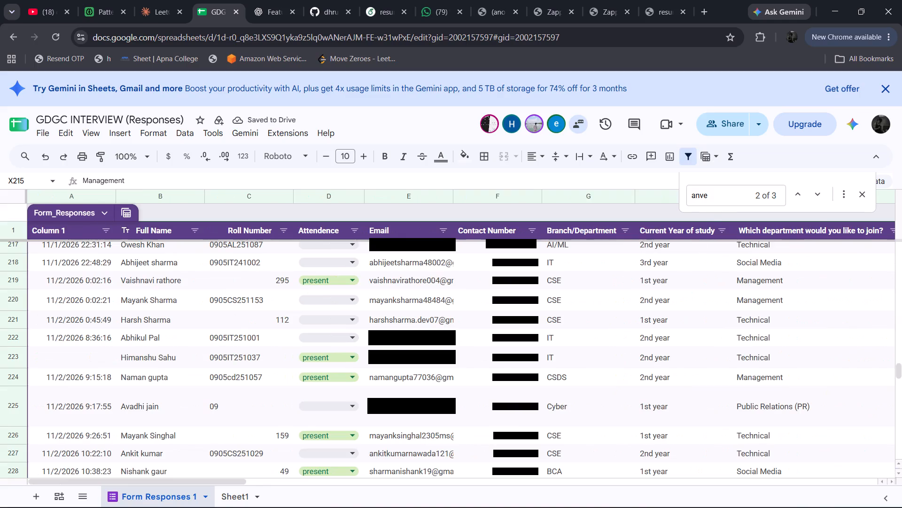
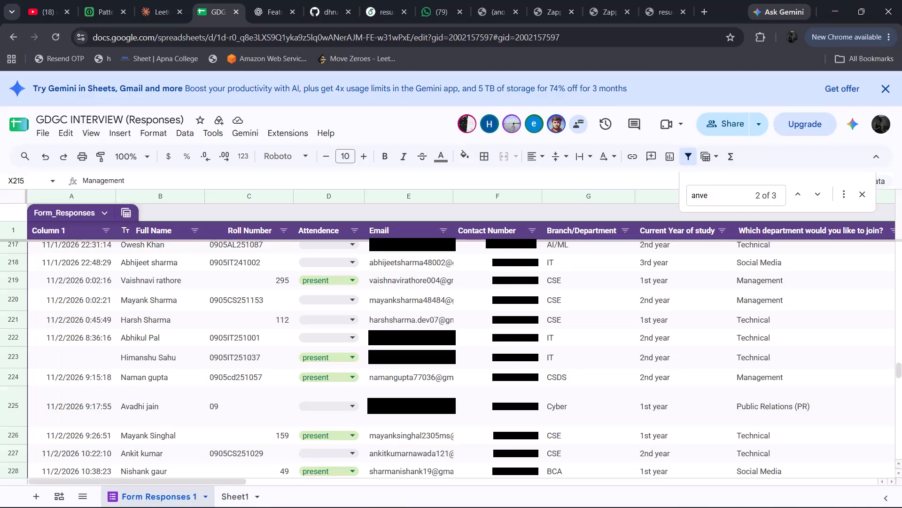
# Search the responses for "tubh" and look through the applicants' names for a match.
pyautogui.doubleClick(707, 196)
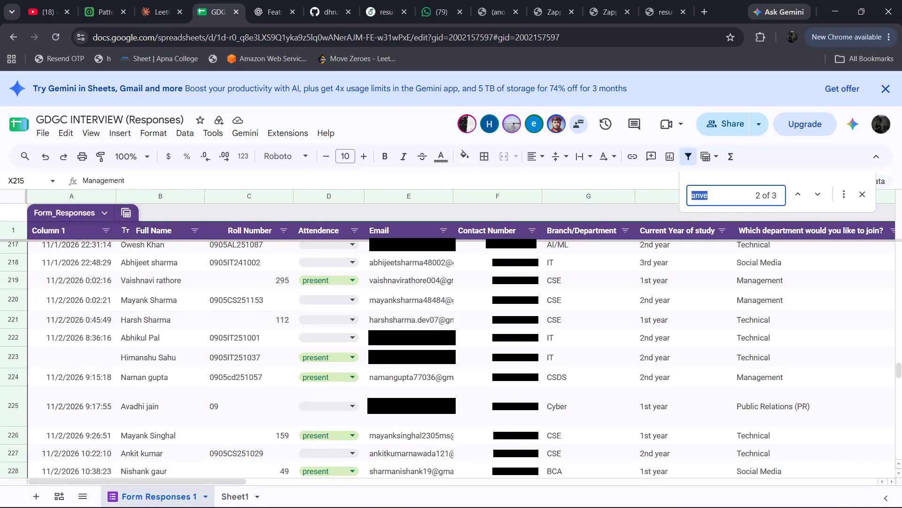
pyautogui.write('tu')
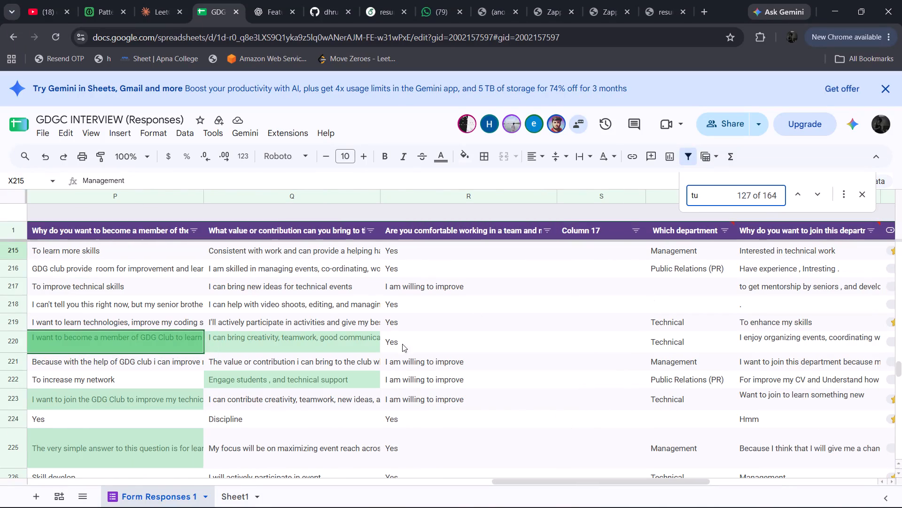
pyautogui.hscroll(7, 363, 355)
pyautogui.write('bh')
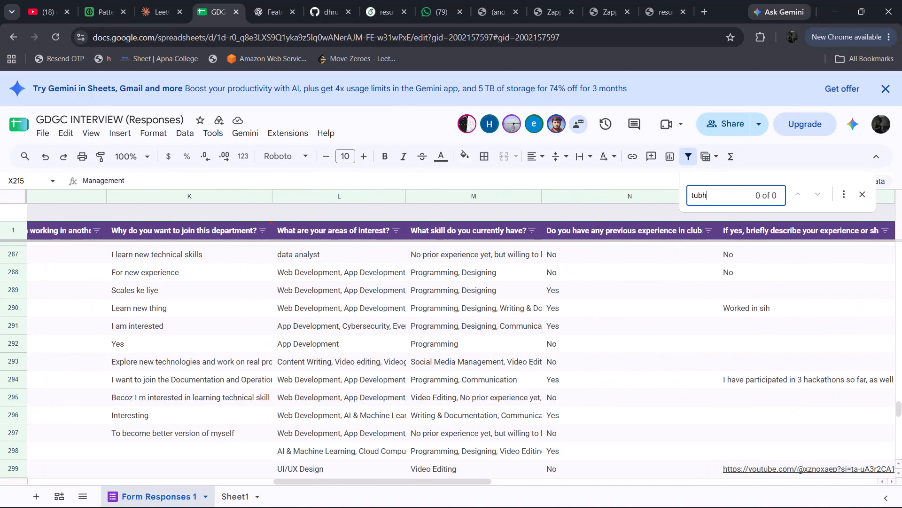
pyautogui.hscroll(8, 294, 389)
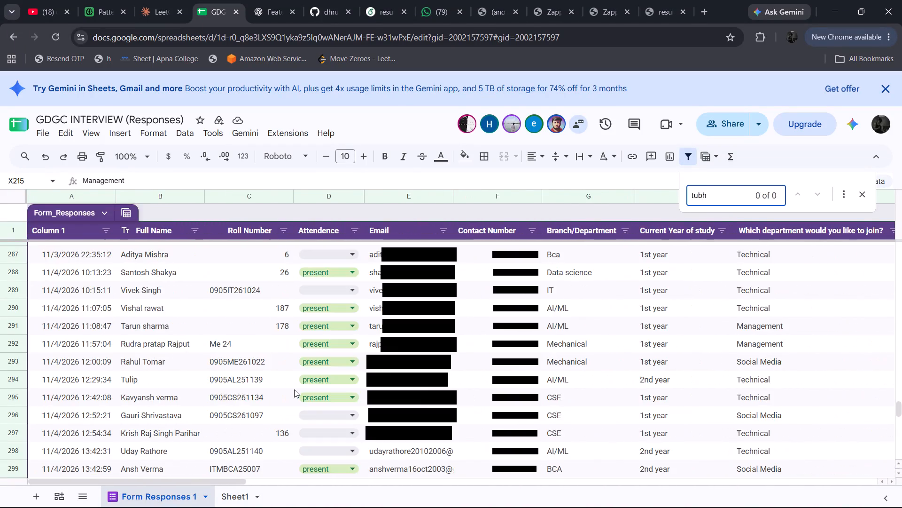
pyautogui.hscroll(-1, 294, 389)
pyautogui.scroll(-7, 294, 389)
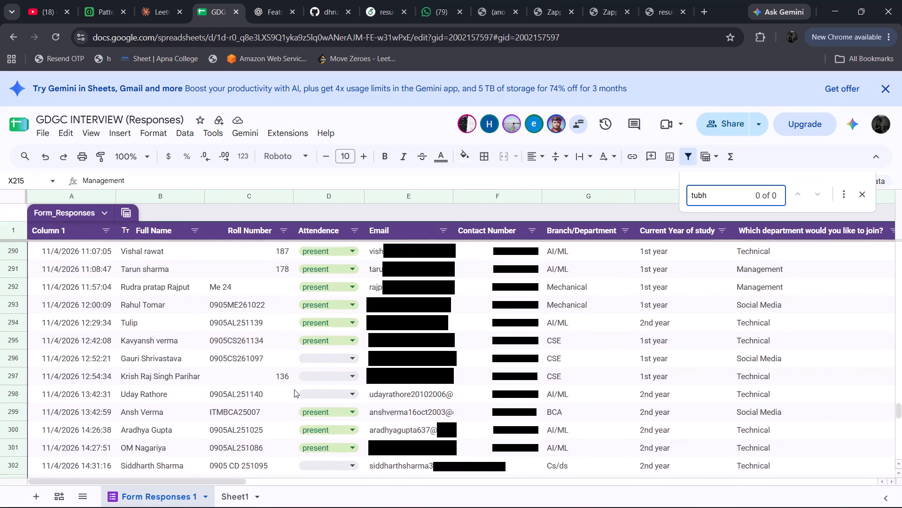
pyautogui.scroll(16, 240, 343)
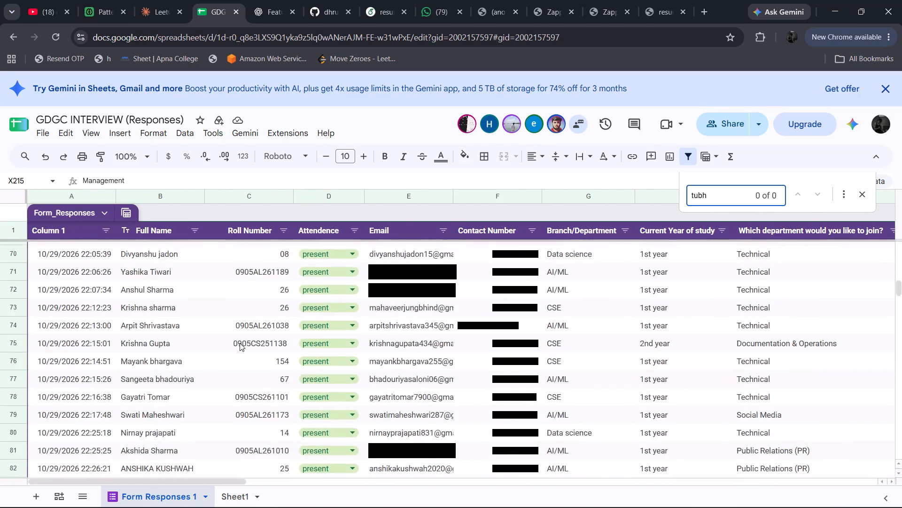
pyautogui.scroll(1, 240, 343)
# Change the search to "tush" and highlight the matching applicant's row, 305.
pyautogui.click(723, 194)
pyautogui.press('BackSpace')
pyautogui.press('BackSpace')
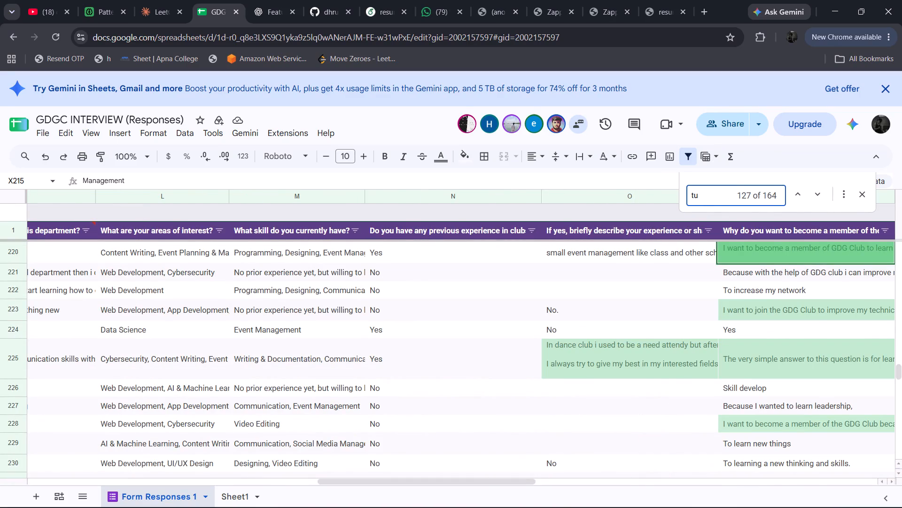
pyautogui.write('sh')
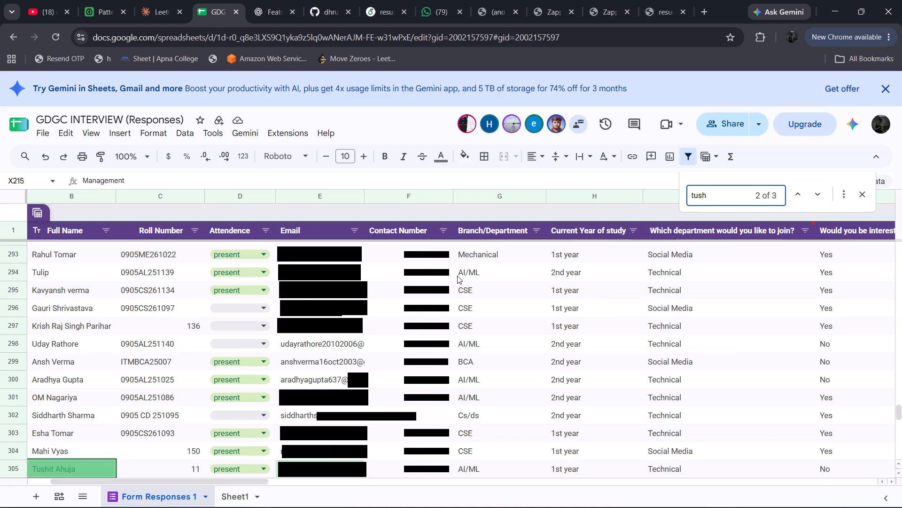
pyautogui.scroll(-1, 152, 403)
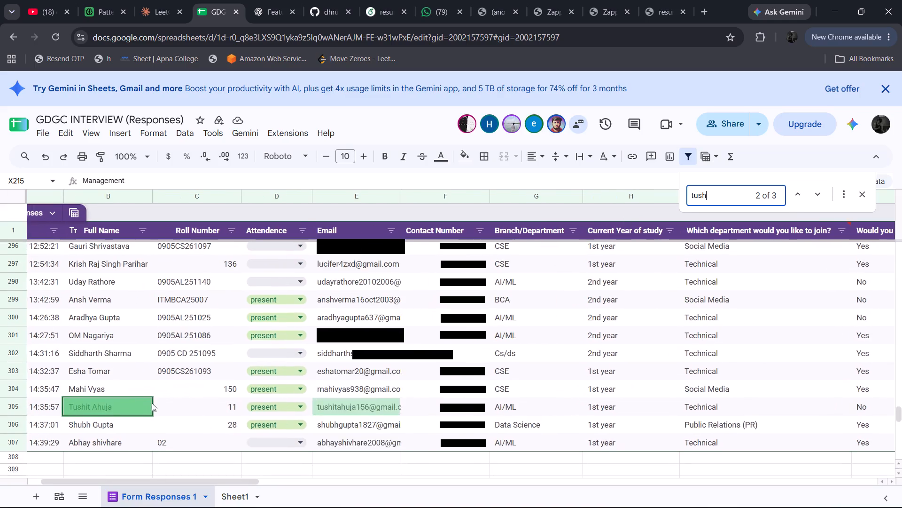
pyautogui.scroll(-1, 152, 403)
pyautogui.click(8, 408)
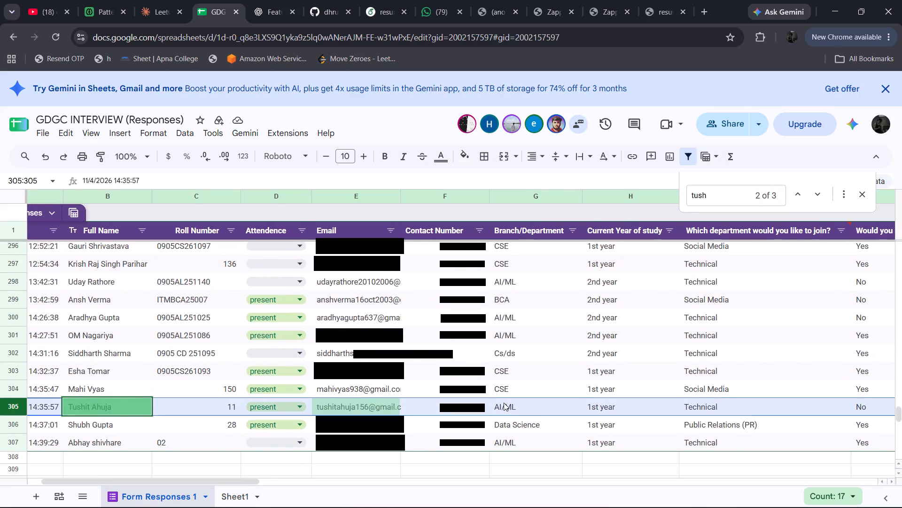
# Give the applicant in row 305 a three-star rating and set the department to be selected to tech.
pyautogui.hscroll(-10, 504, 404)
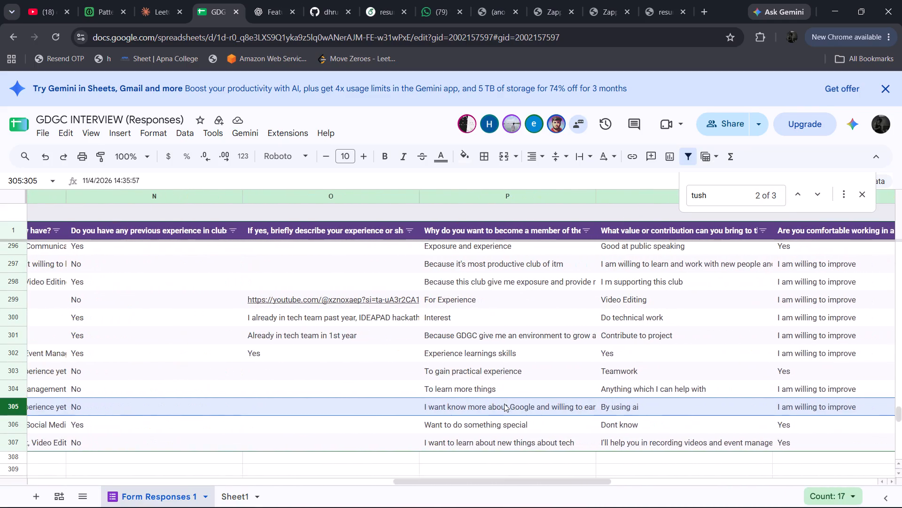
pyautogui.hscroll(-11, 504, 404)
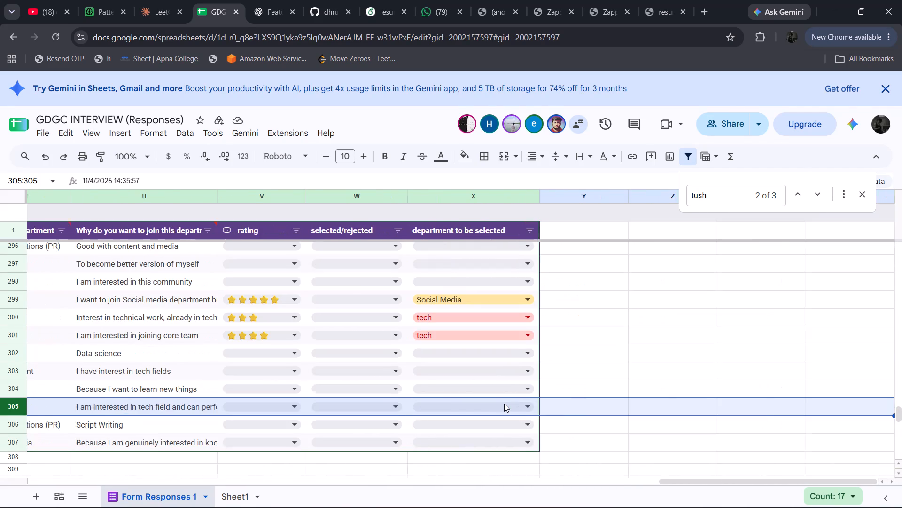
pyautogui.hscroll(-1, 504, 404)
pyautogui.hscroll(1, 504, 404)
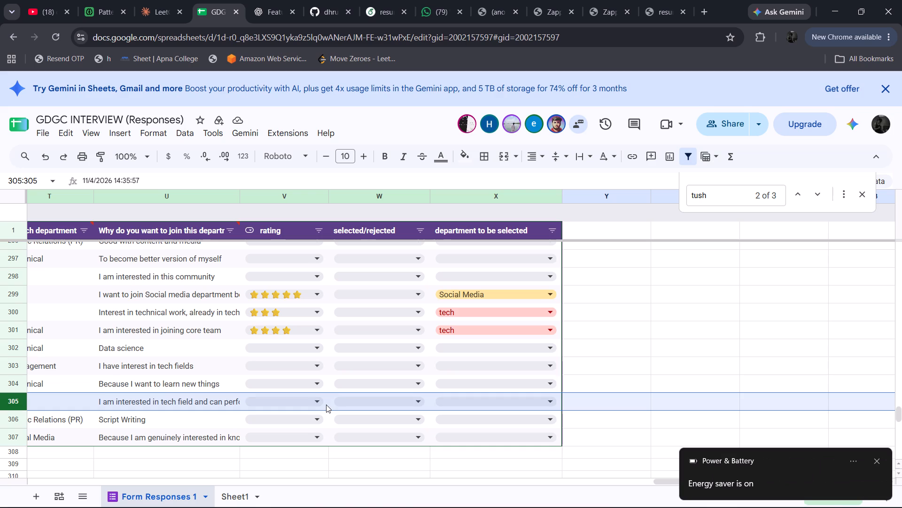
pyautogui.hscroll(1, 326, 405)
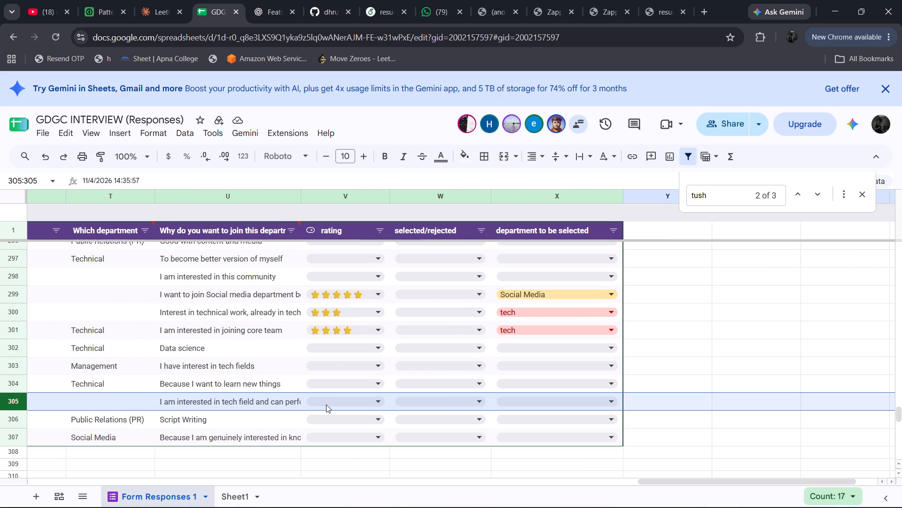
pyautogui.click(326, 405)
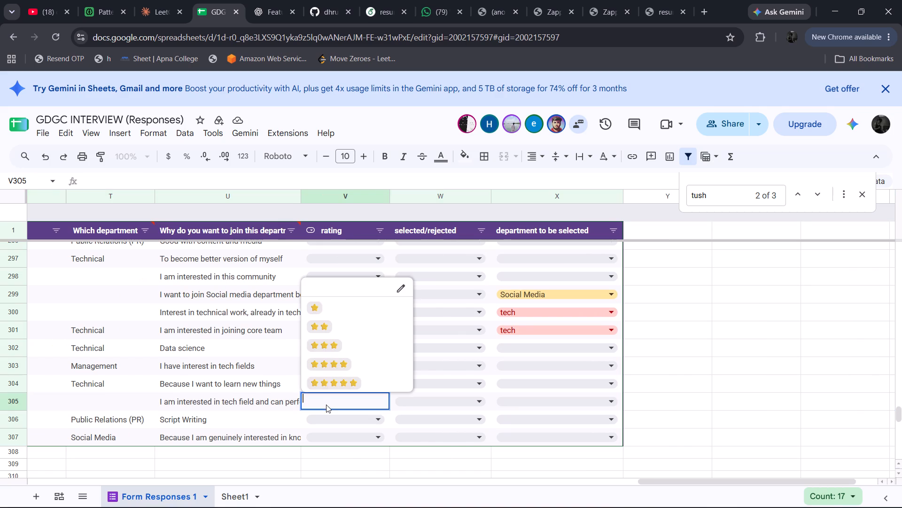
pyautogui.click(334, 345)
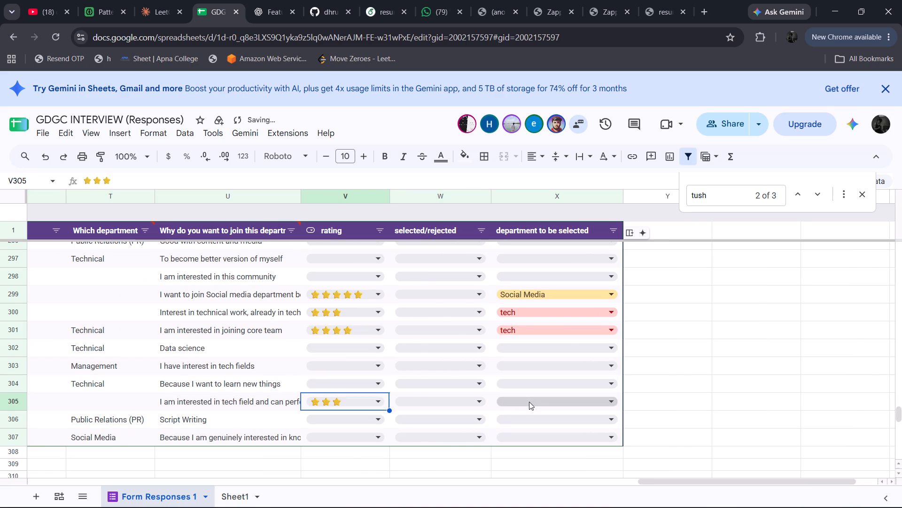
pyautogui.click(529, 402)
pyautogui.click(510, 307)
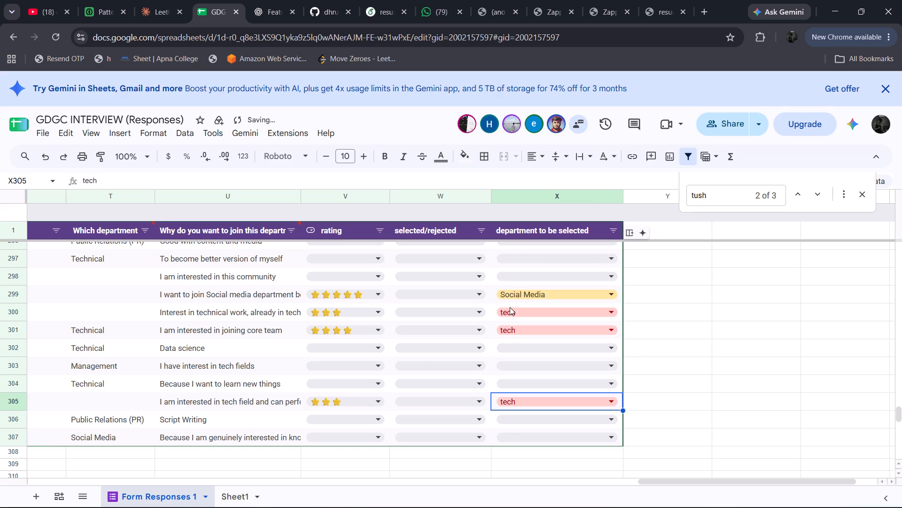
# Search the responses for "aksh", refine the search to "akshi", and highlight the matching applicant's row, 81.
pyautogui.hscroll(4, 289, 394)
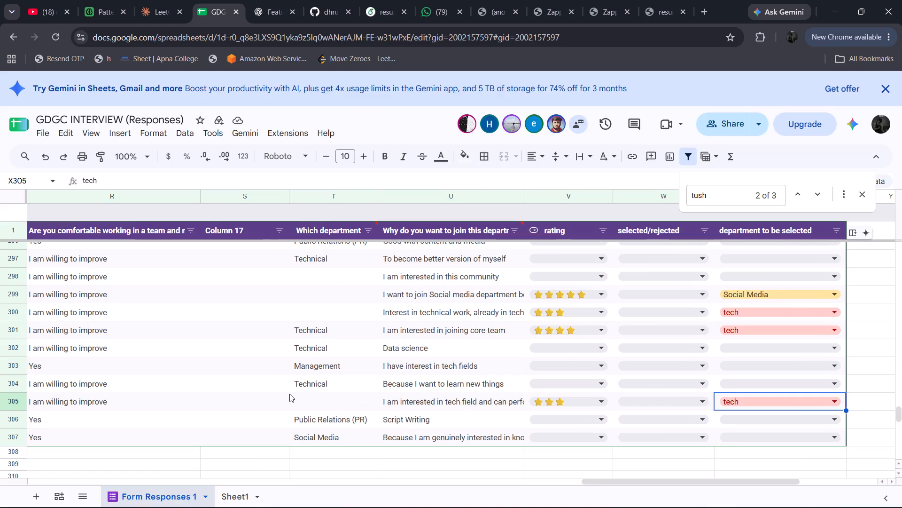
pyautogui.hscroll(14, 209, 327)
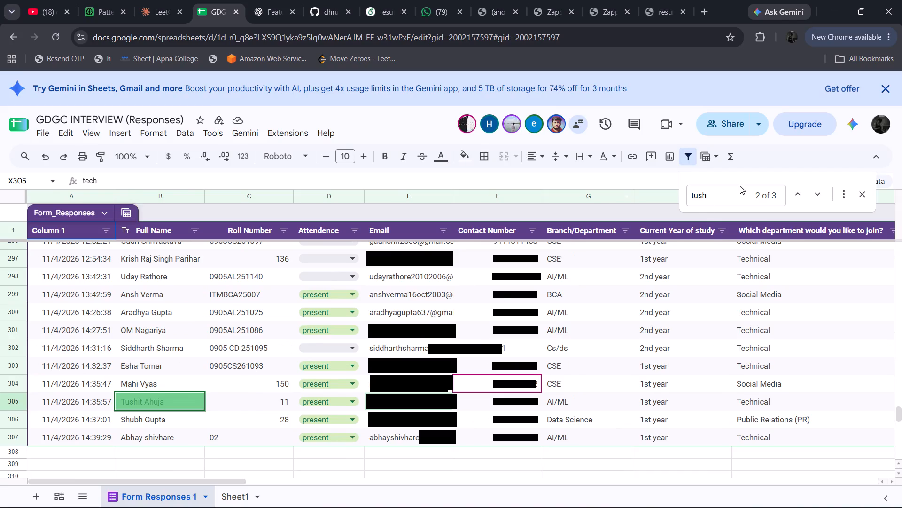
pyautogui.doubleClick(701, 198)
pyautogui.write('ak')
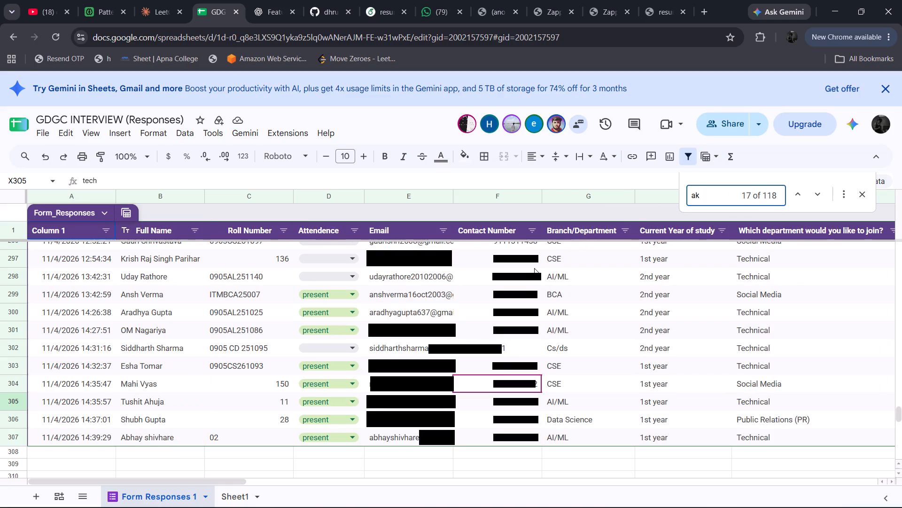
pyautogui.write('sh')
pyautogui.scroll(2, 400, 325)
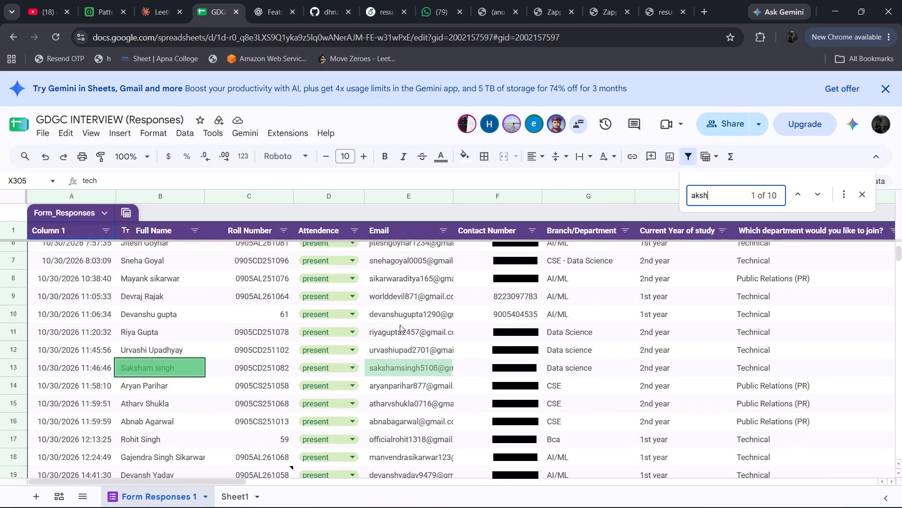
pyautogui.scroll(5, 400, 325)
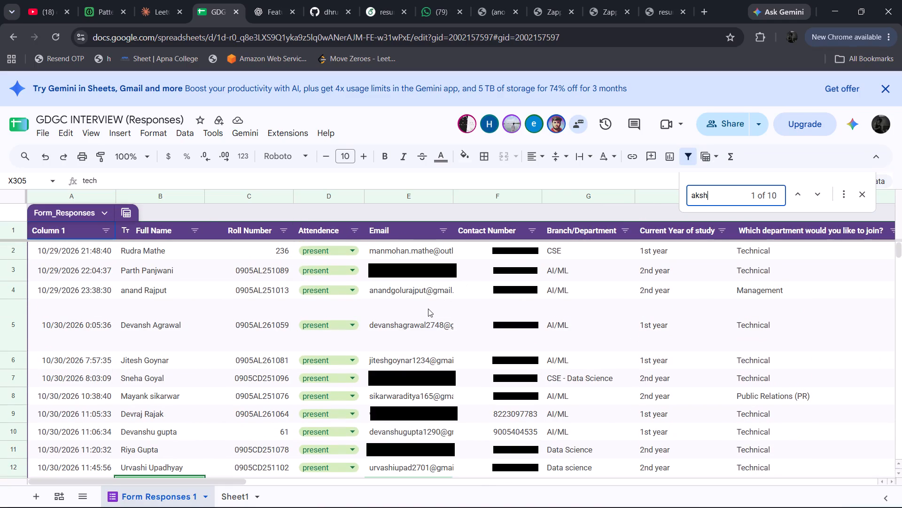
pyautogui.scroll(2, 428, 309)
pyautogui.scroll(-1, 428, 309)
pyautogui.press('BackSpace')
pyautogui.press('BackSpace')
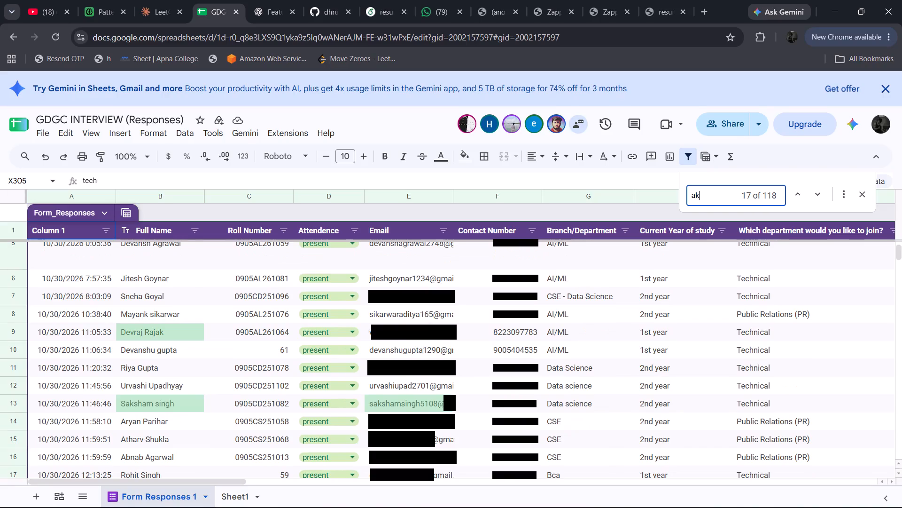
pyautogui.write('shi')
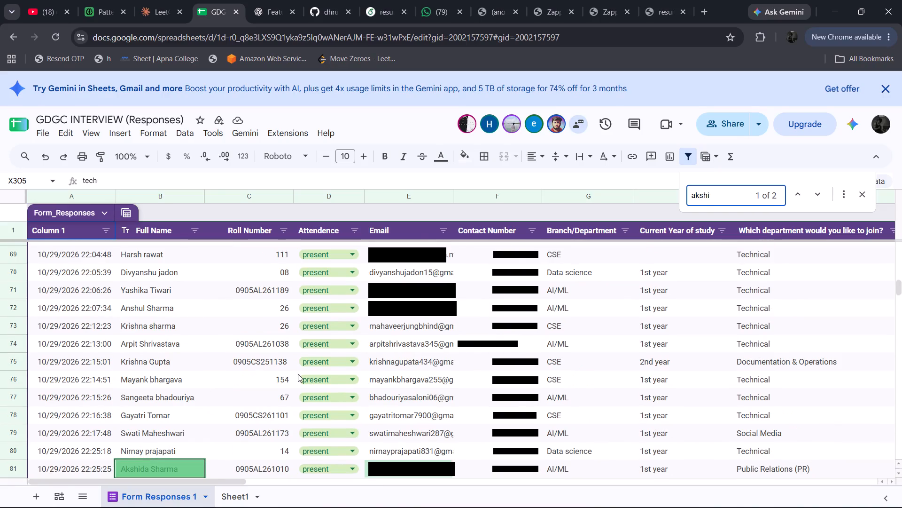
pyautogui.click(12, 472)
# Give the applicant in row 81 a four-star rating and set the department to be selected to PR.
pyautogui.scroll(-1, 493, 397)
pyautogui.hscroll(-6, 493, 397)
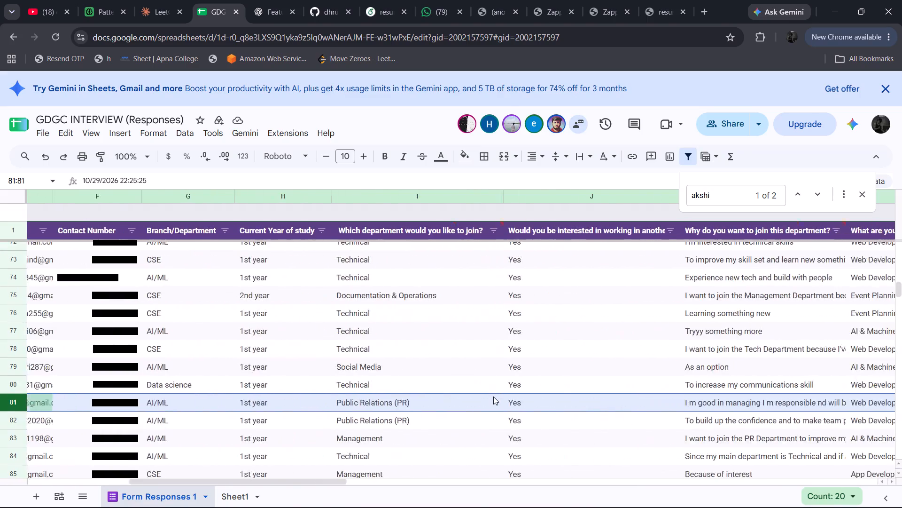
pyautogui.hscroll(-7, 493, 397)
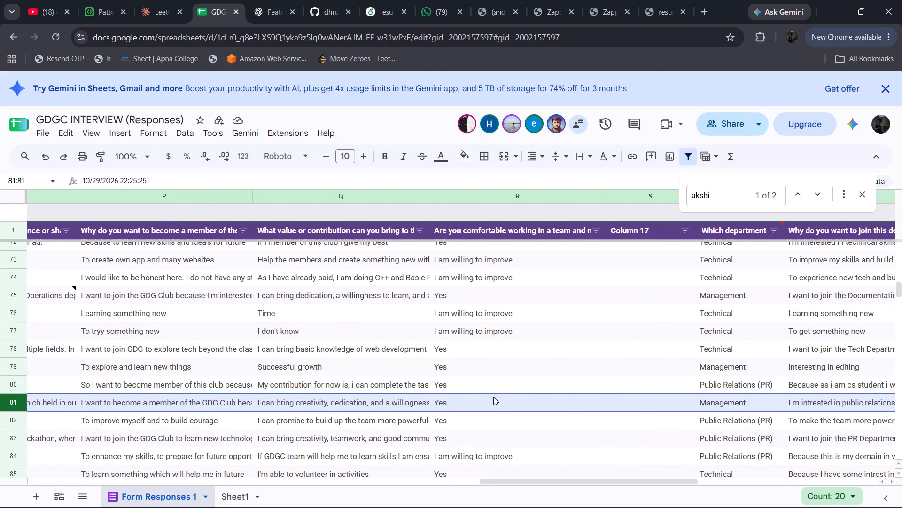
pyautogui.hscroll(-7, 493, 397)
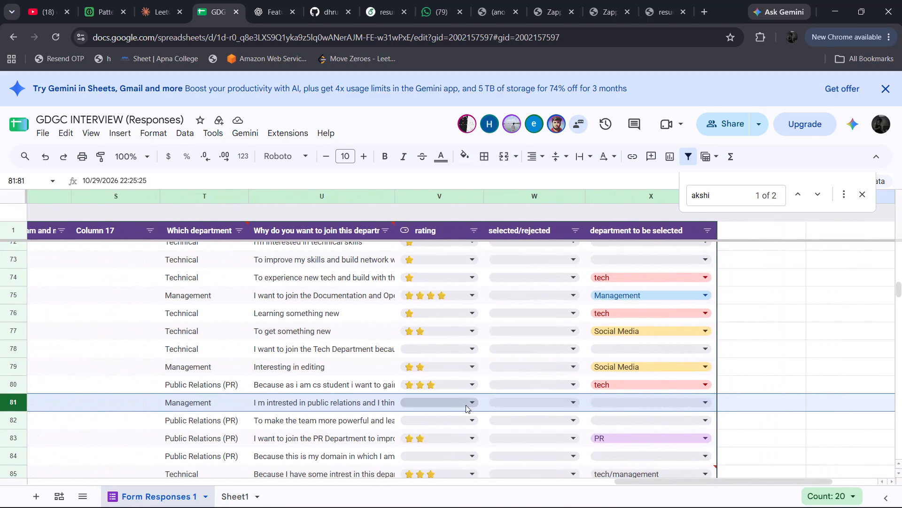
pyautogui.click(462, 404)
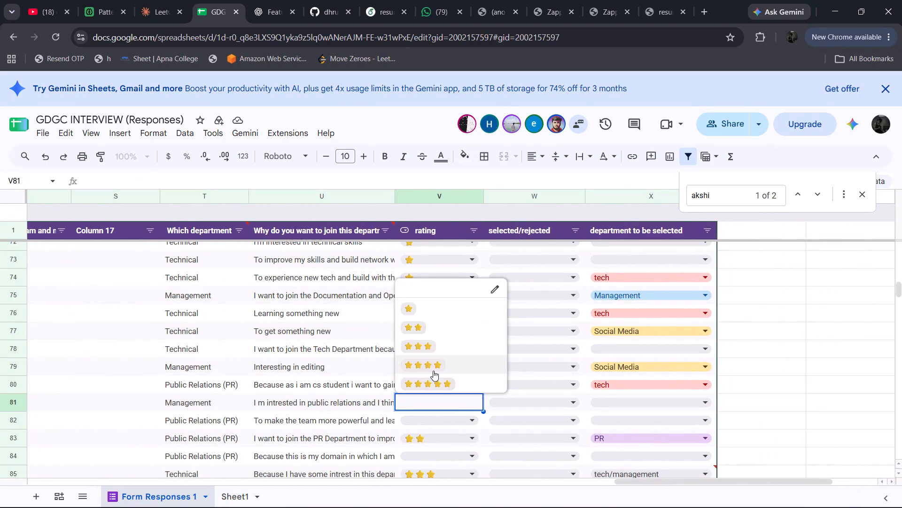
pyautogui.click(433, 370)
pyautogui.click(639, 401)
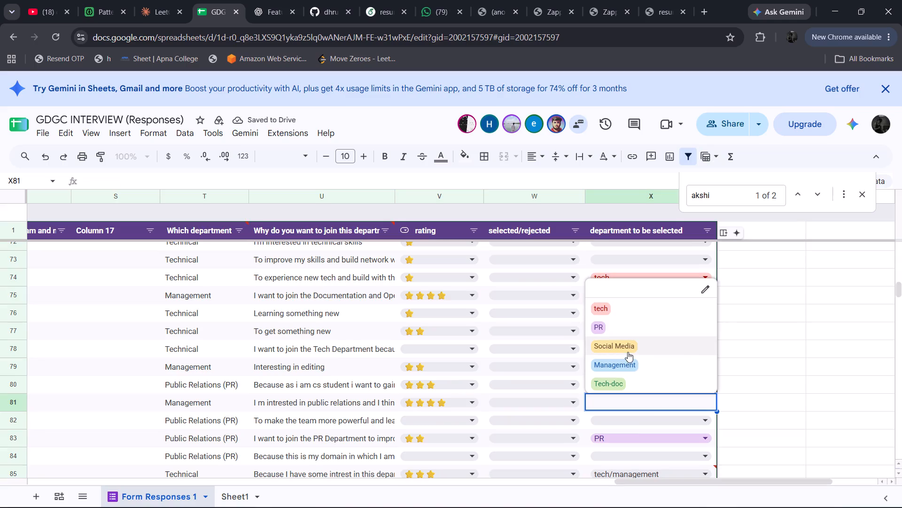
pyautogui.click(592, 324)
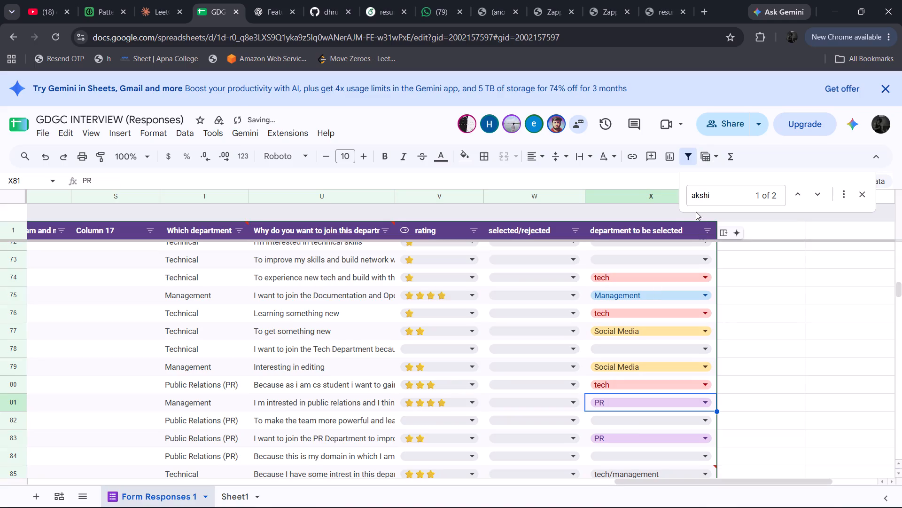
# Search the responses for "nik", highlight the matching applicant's row, 93, and look through the answers across it.
pyautogui.doubleClick(695, 198)
pyautogui.write('nik')
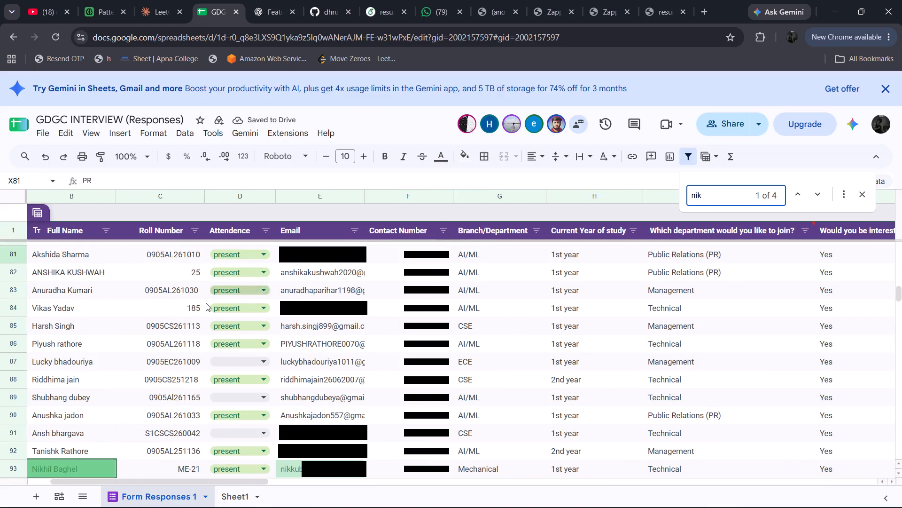
pyautogui.click(18, 467)
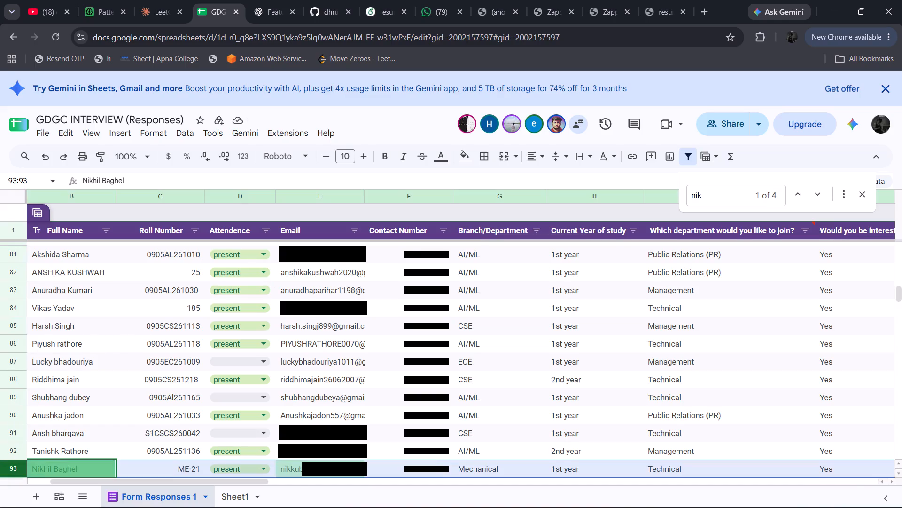
pyautogui.scroll(-2, 296, 374)
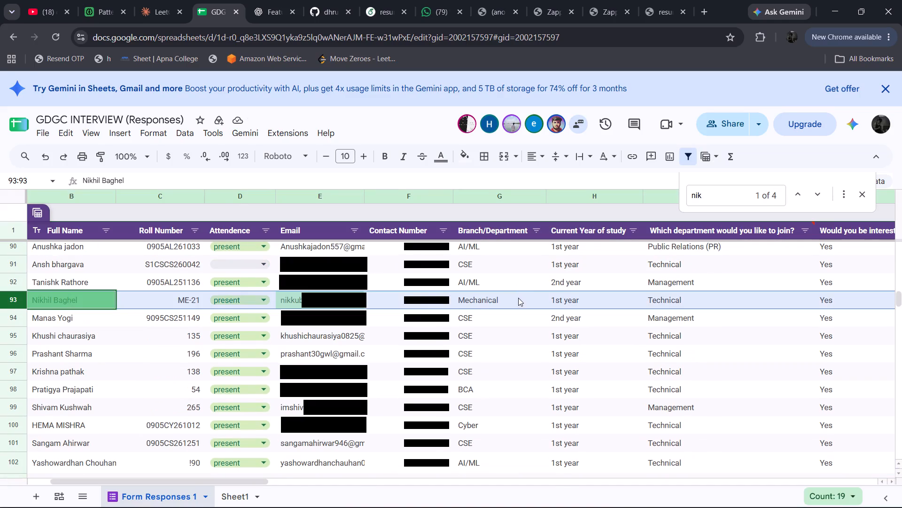
pyautogui.hscroll(-3, 518, 298)
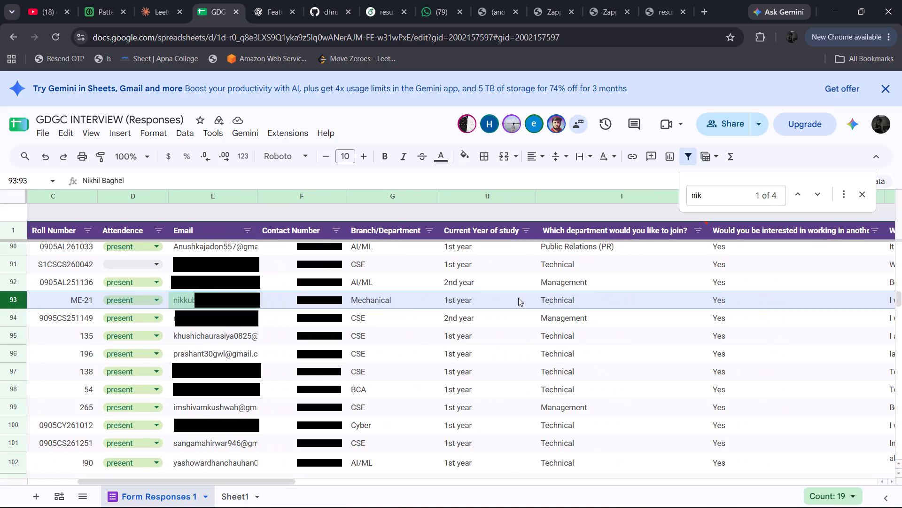
pyautogui.hscroll(-1, 518, 298)
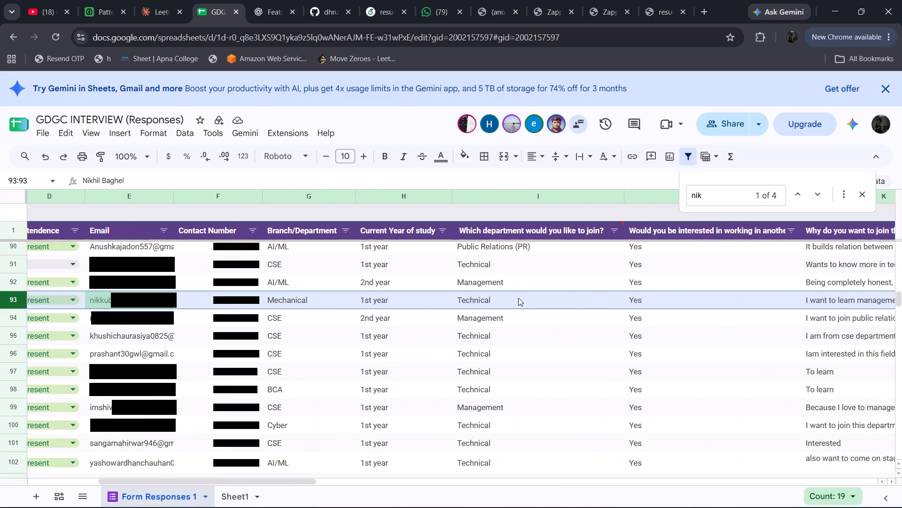
pyautogui.hscroll(-3, 518, 298)
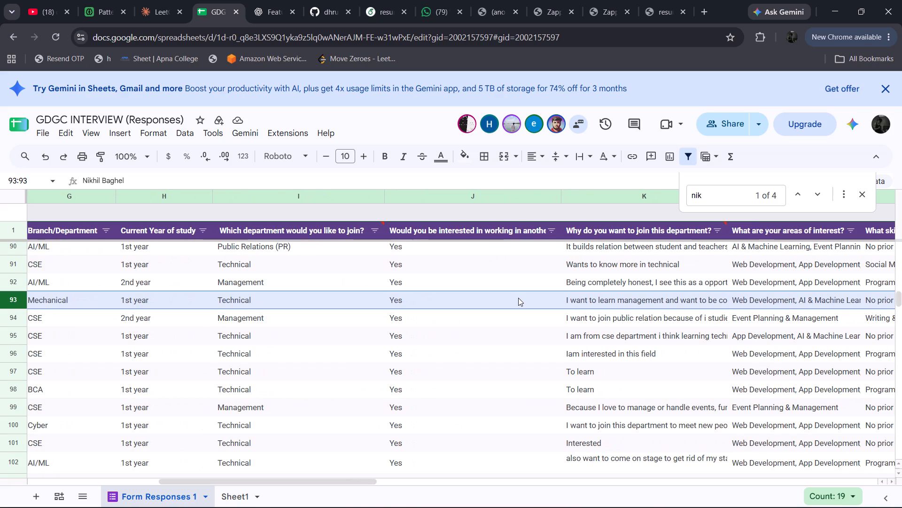
# Search for "var", refine the search to "varsh", and highlight the matching second-year AI/ML applicant's row, 201.
pyautogui.doubleClick(693, 194)
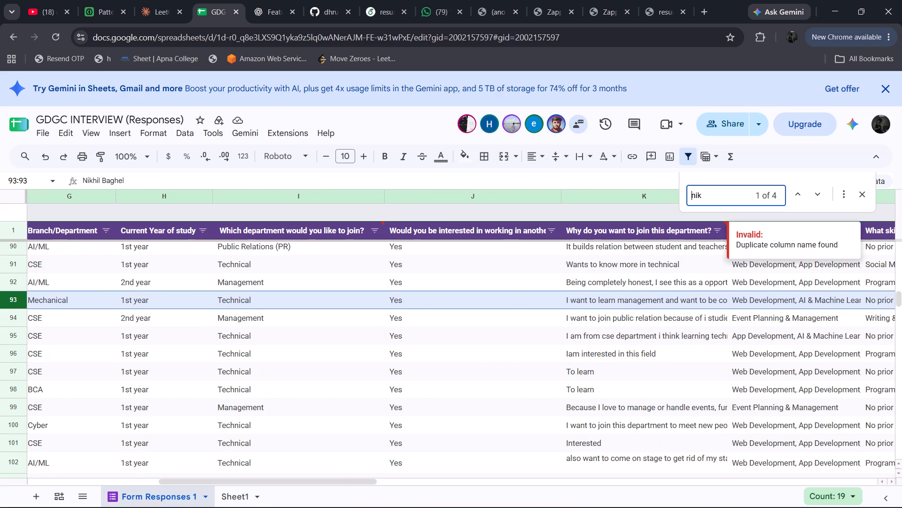
pyautogui.write('var')
pyautogui.hscroll(10, 450, 312)
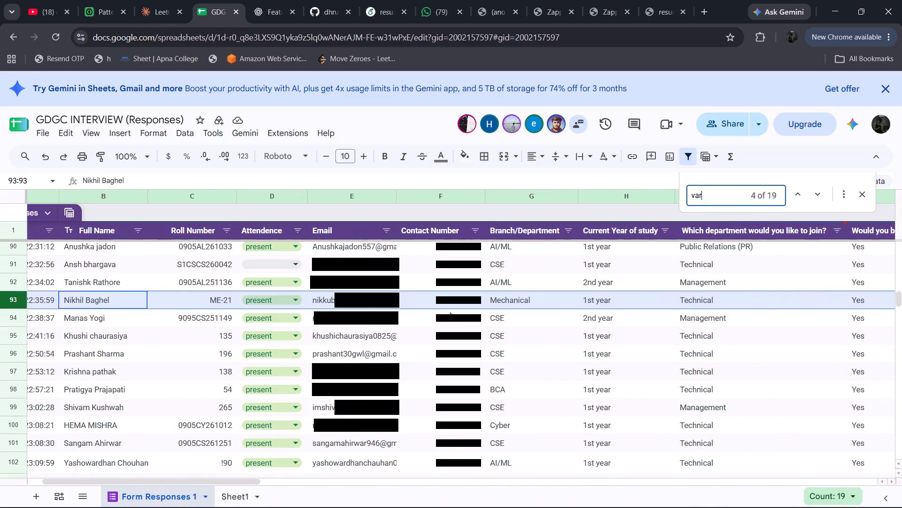
pyautogui.write('sh')
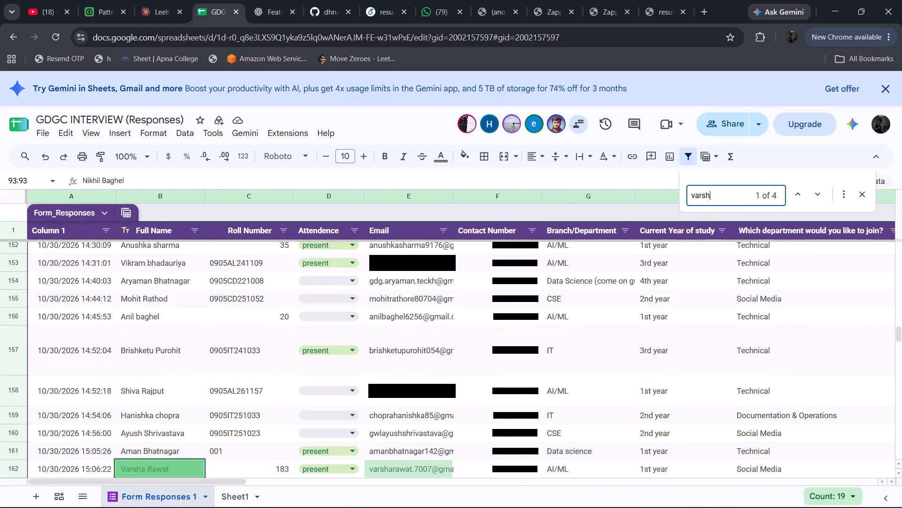
pyautogui.scroll(-3, 125, 383)
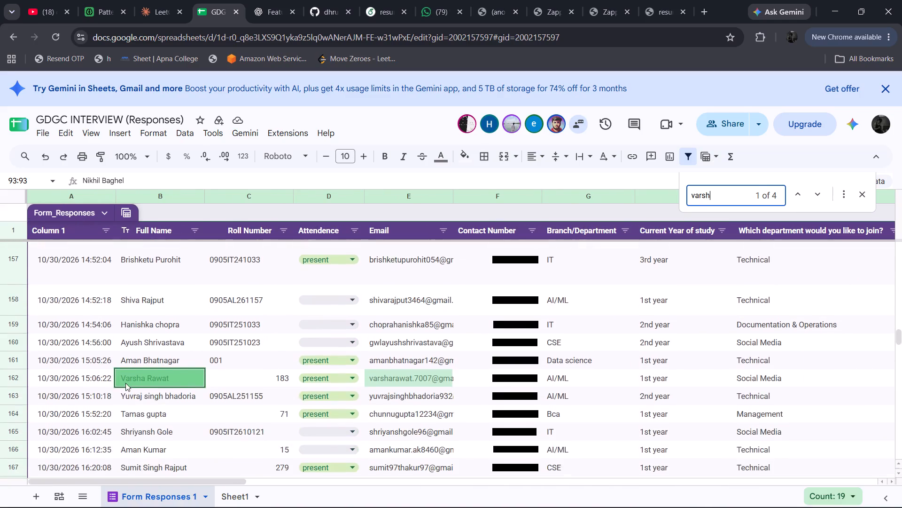
pyautogui.scroll(-7, 125, 383)
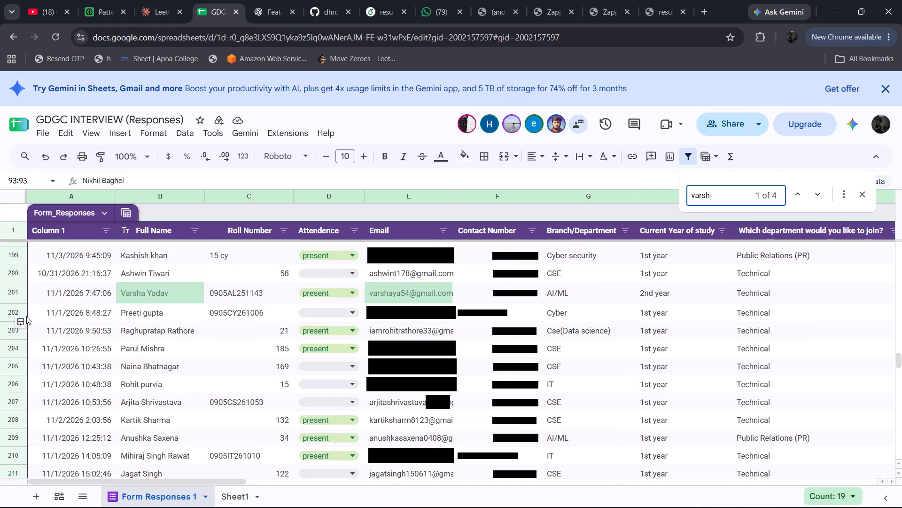
pyautogui.click(11, 289)
# Give the applicant in row 201 a three-star rating and set the department to be selected to tech.
pyautogui.hscroll(-2, 489, 299)
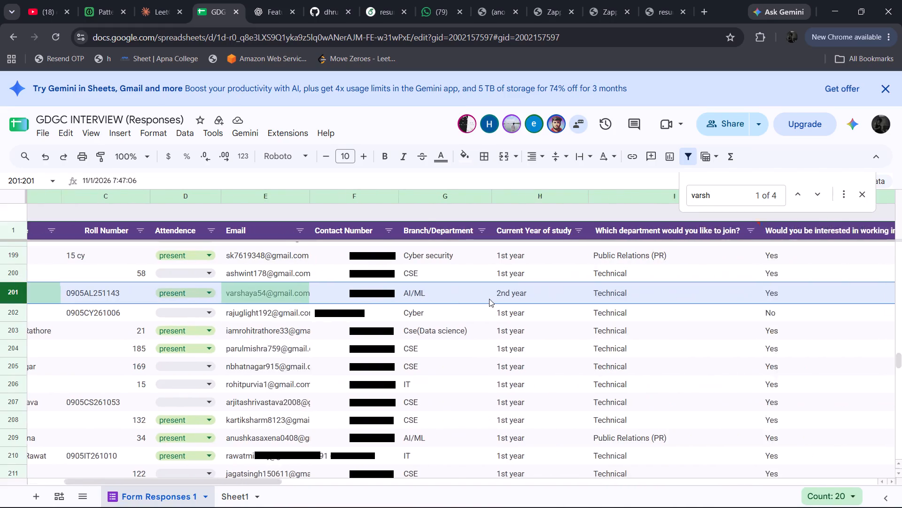
pyautogui.hscroll(-3, 489, 299)
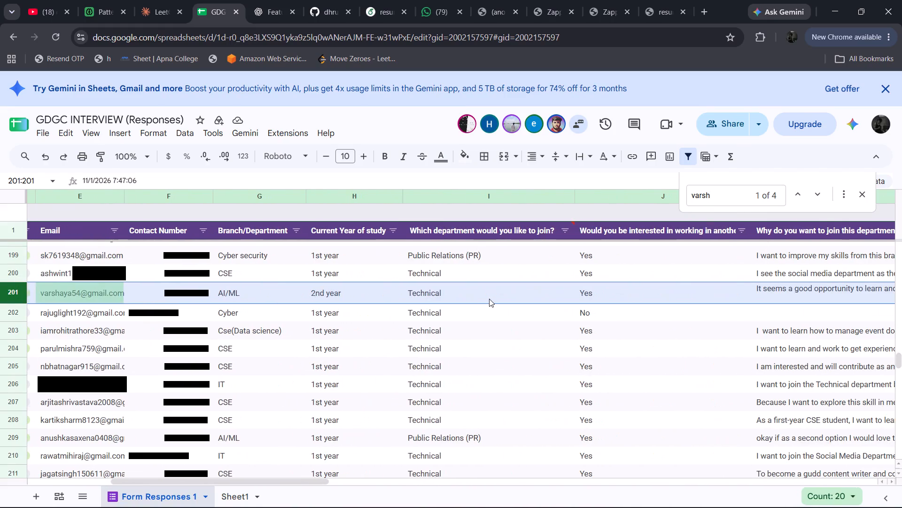
pyautogui.hscroll(-9, 489, 299)
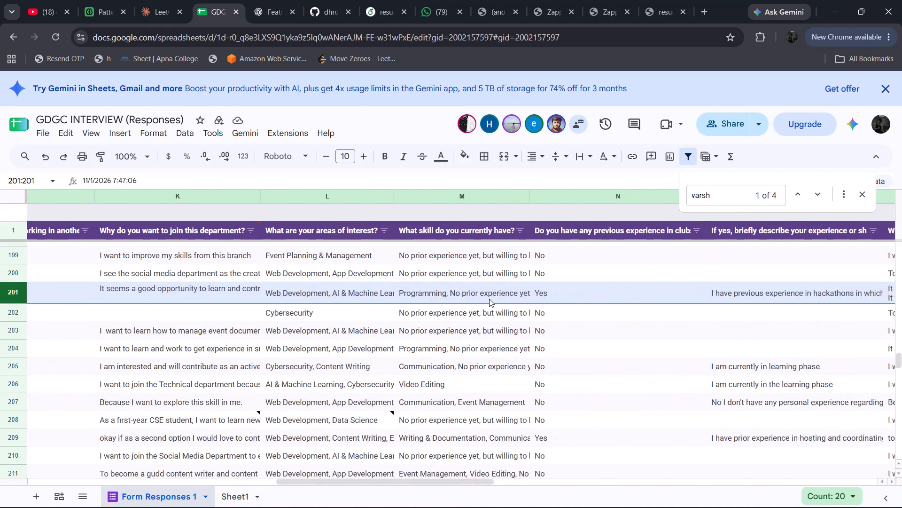
pyautogui.hscroll(-6, 489, 299)
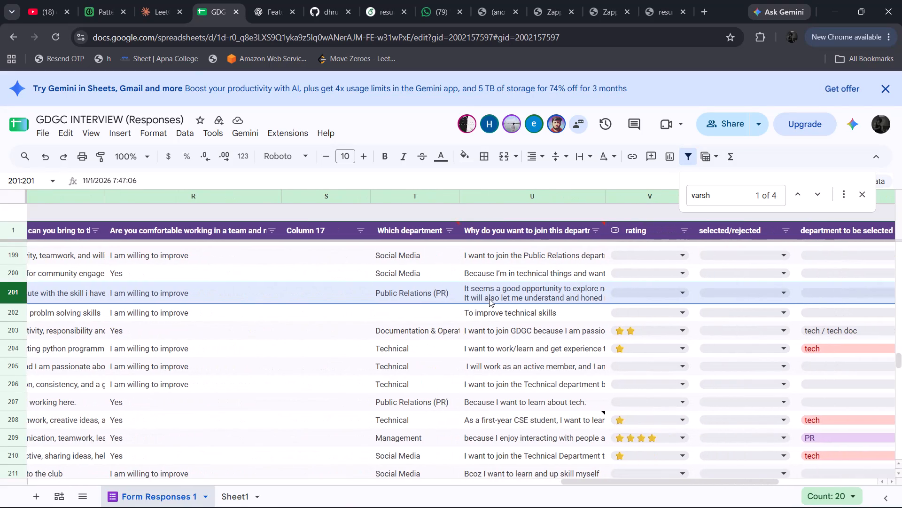
pyautogui.hscroll(-1, 489, 299)
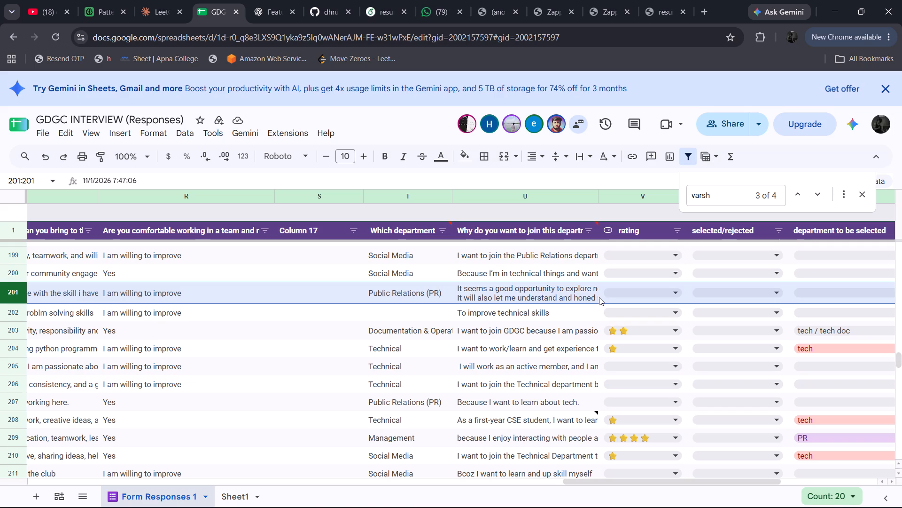
pyautogui.click(636, 289)
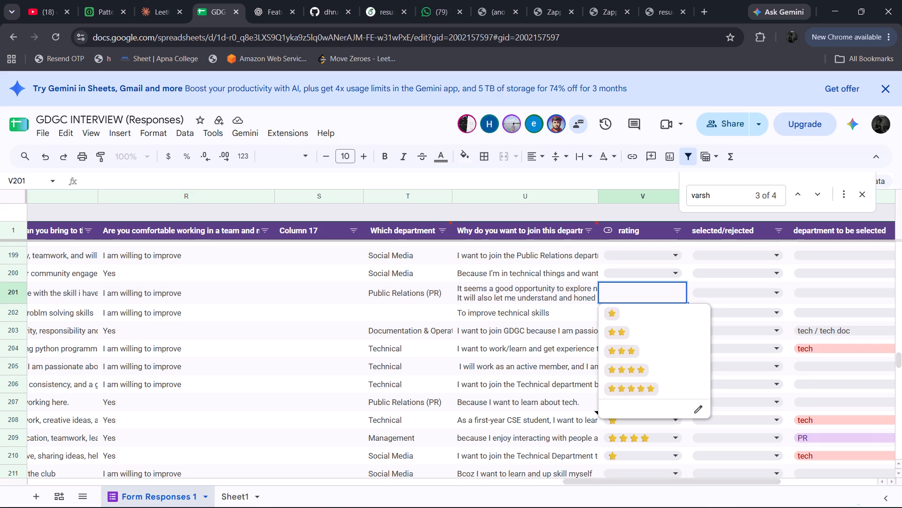
pyautogui.click(636, 348)
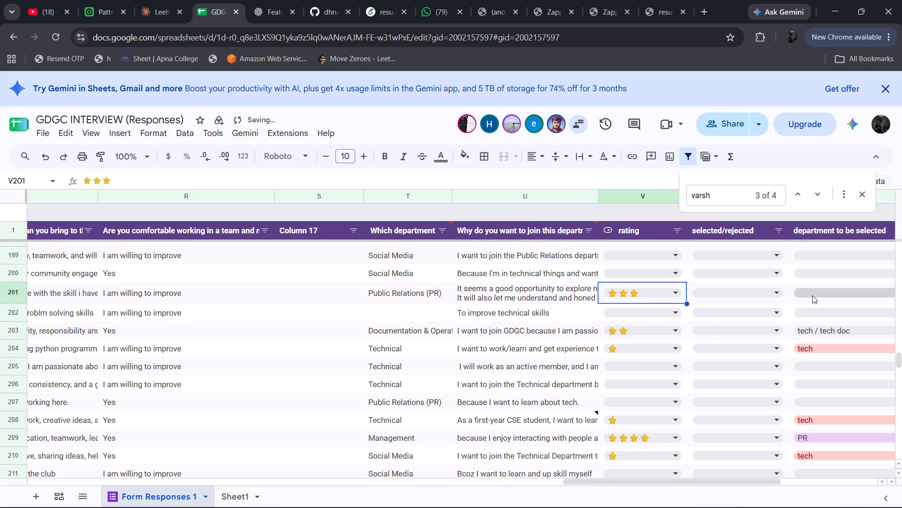
pyautogui.click(812, 295)
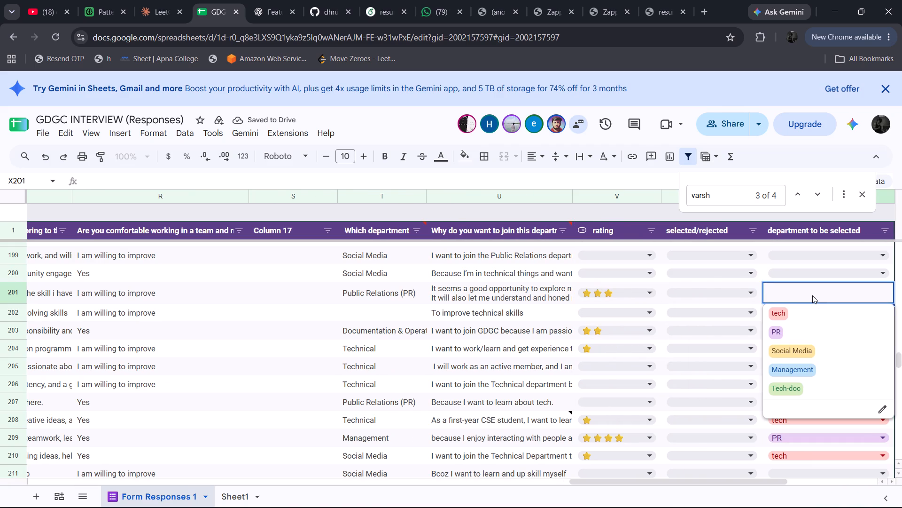
pyautogui.click(782, 316)
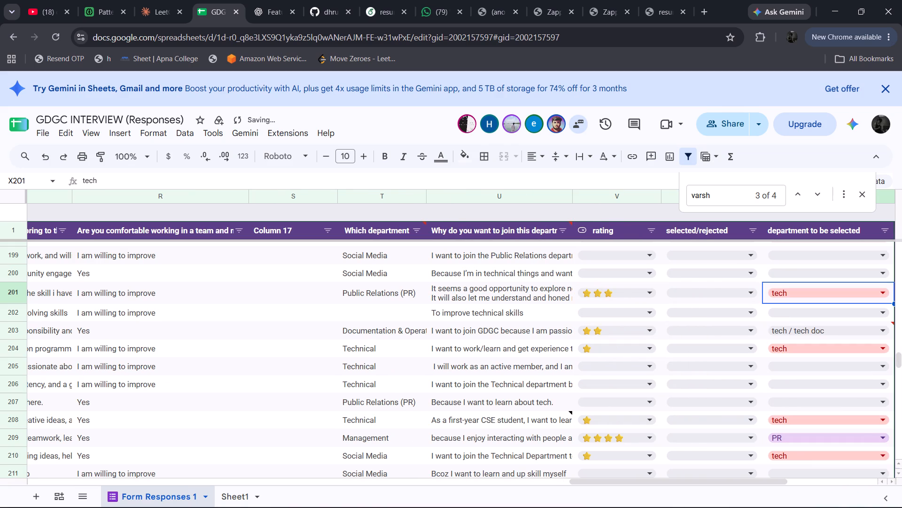
# Change the search to "tul" and highlight the matching applicant's row, 294.
pyautogui.doubleClick(700, 193)
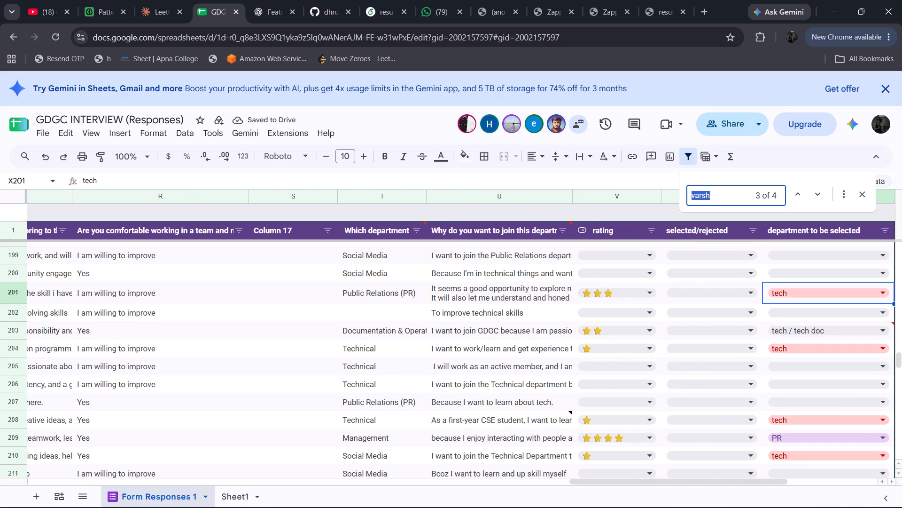
pyautogui.write('tul')
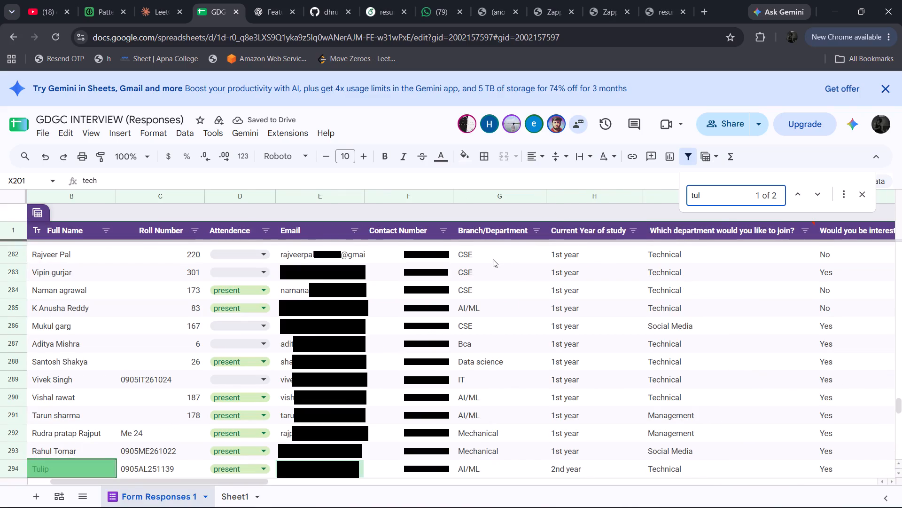
pyautogui.scroll(-1, 493, 259)
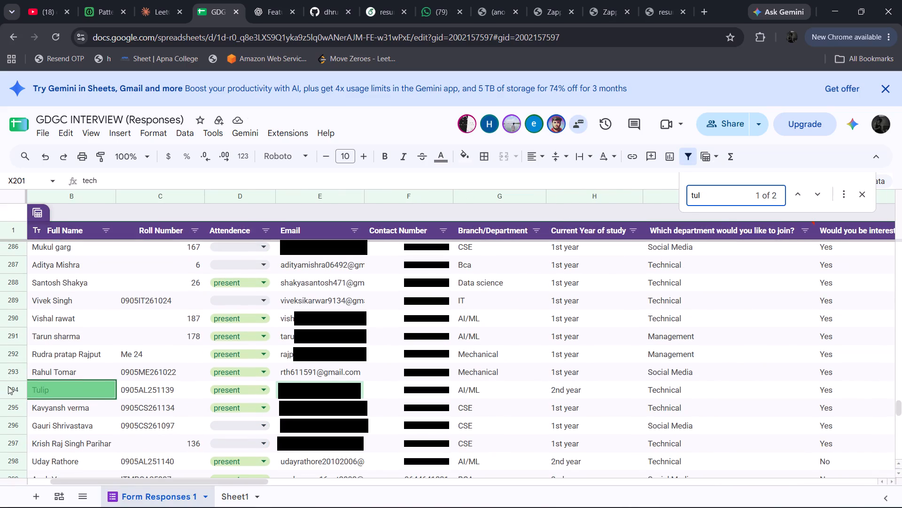
pyautogui.click(8, 386)
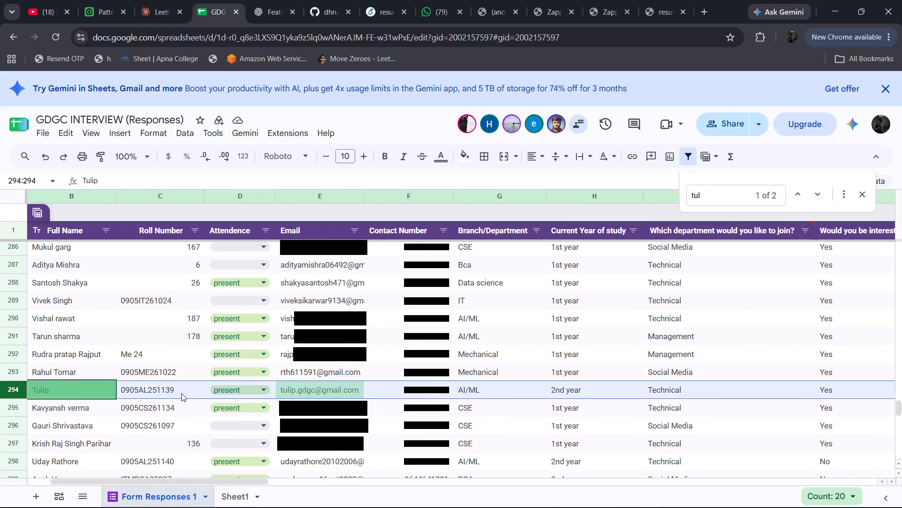
# Give the applicant in row 294 a two-star rating and set the department to be selected to tech.
pyautogui.hscroll(-12, 181, 393)
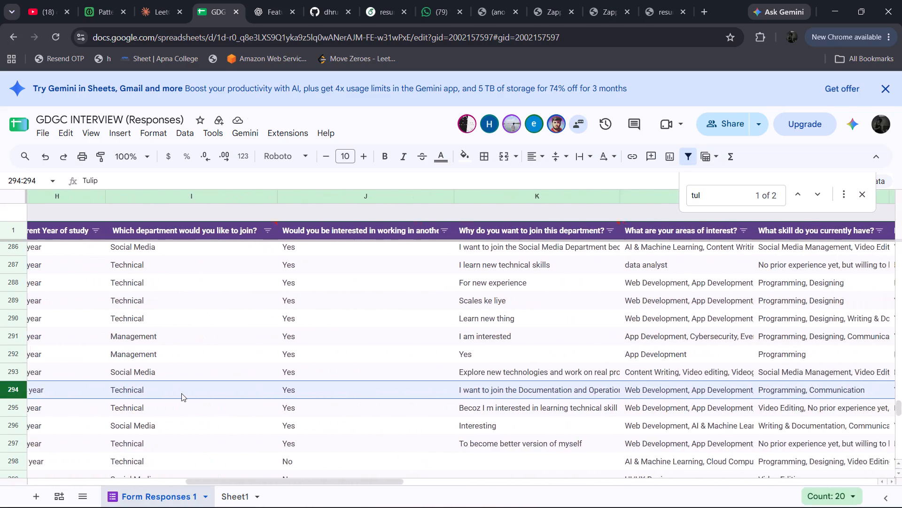
pyautogui.hscroll(-7, 181, 393)
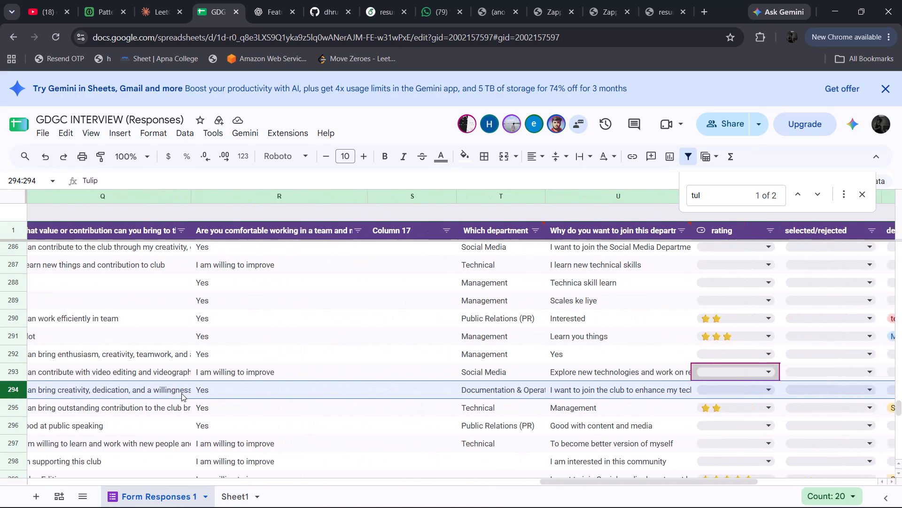
pyautogui.hscroll(-3, 181, 393)
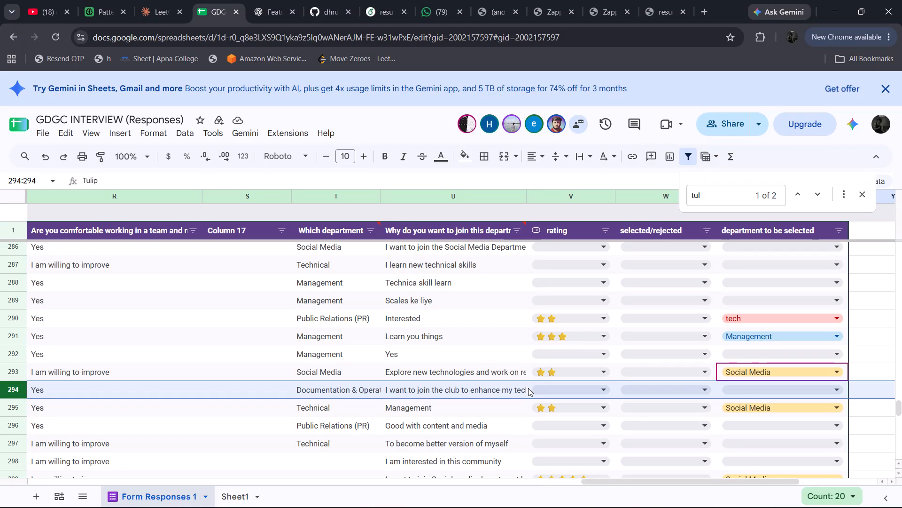
pyautogui.click(558, 385)
pyautogui.click(562, 386)
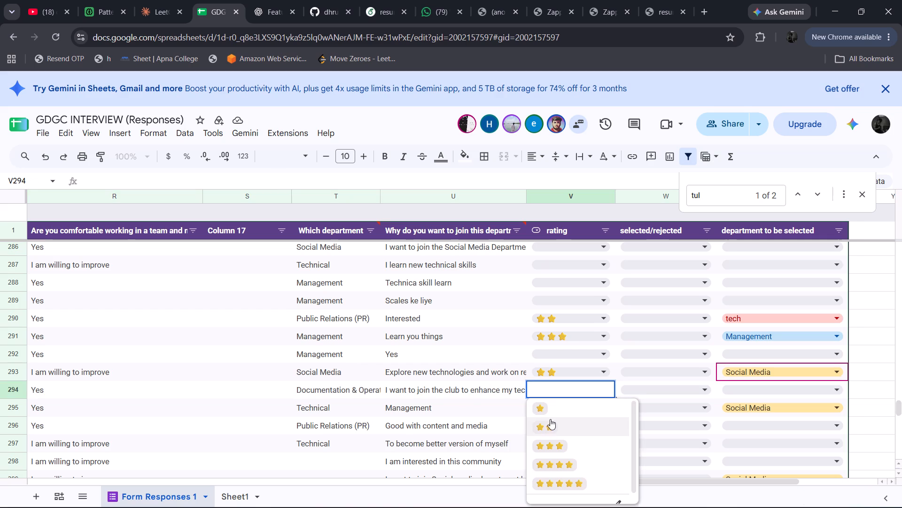
pyautogui.click(548, 424)
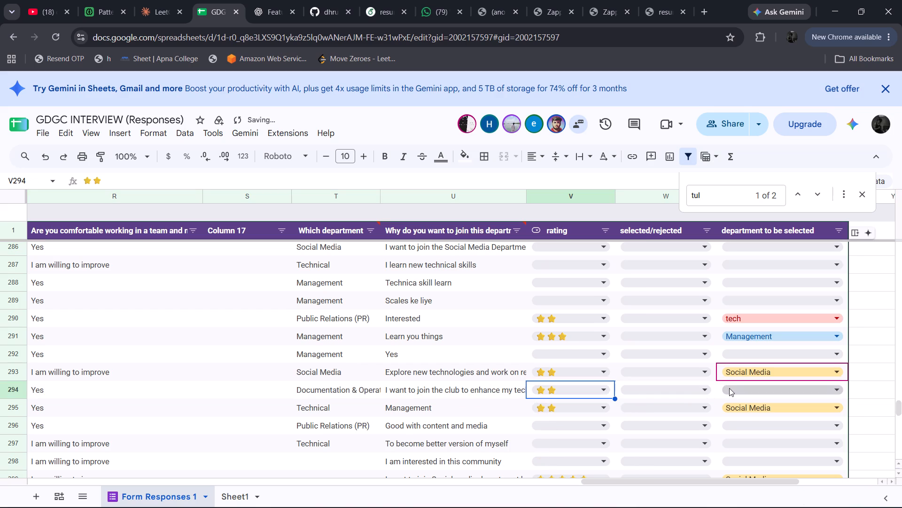
pyautogui.click(729, 388)
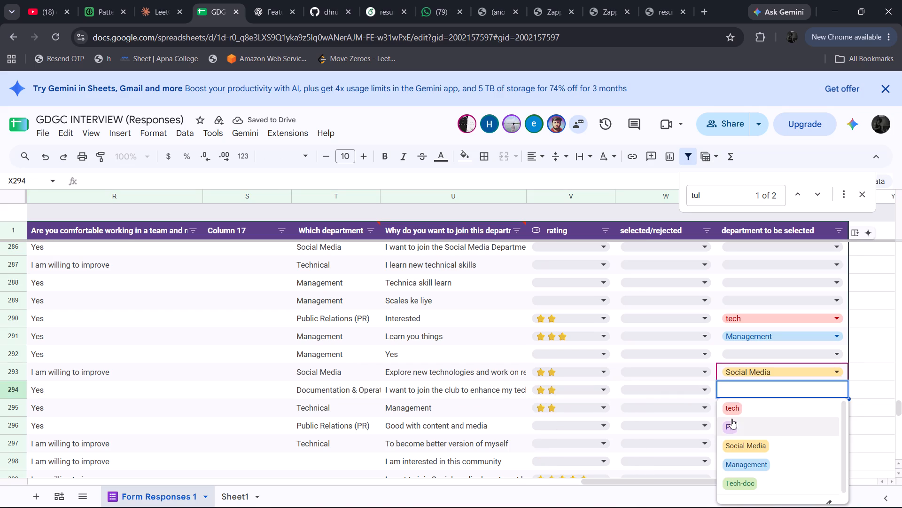
pyautogui.click(735, 409)
# Change the search to "ni", refine it to "nik", and highlight the matching first-year Mechanical applicant's row, 93.
pyautogui.doubleClick(694, 196)
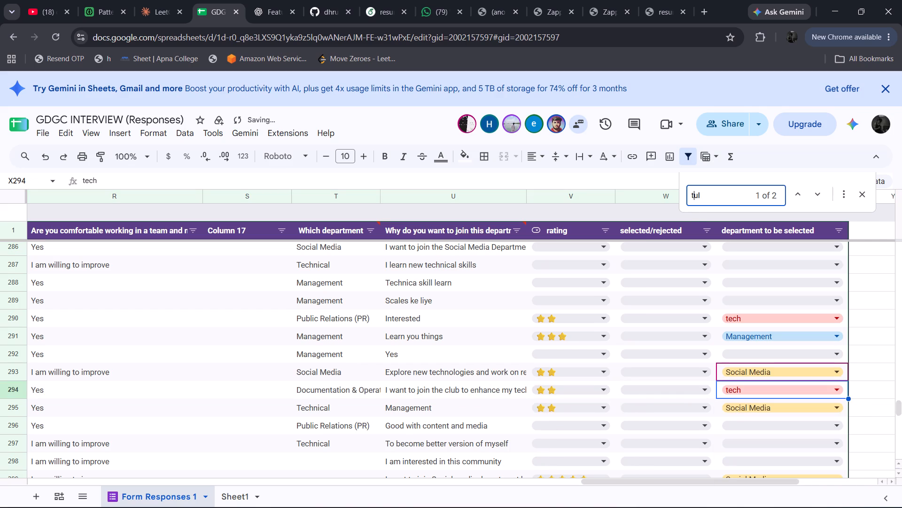
pyautogui.write('ni')
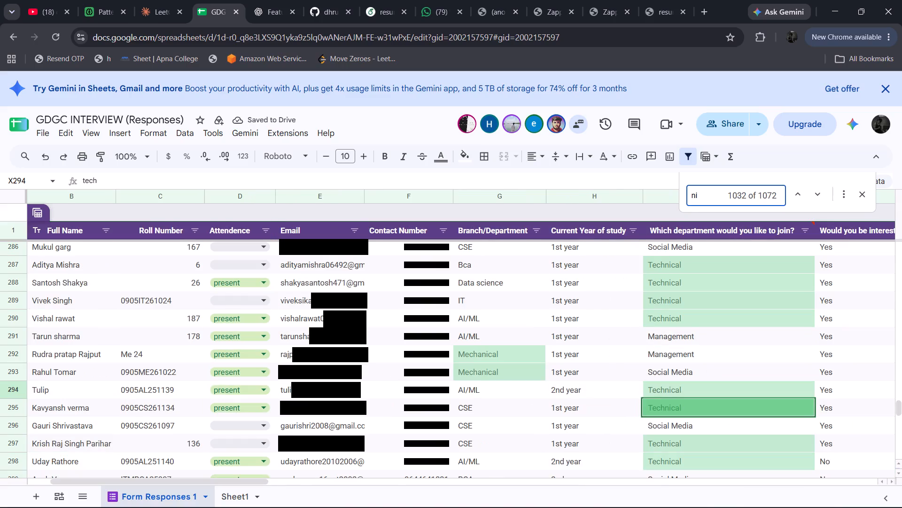
pyautogui.hscroll(11, 431, 339)
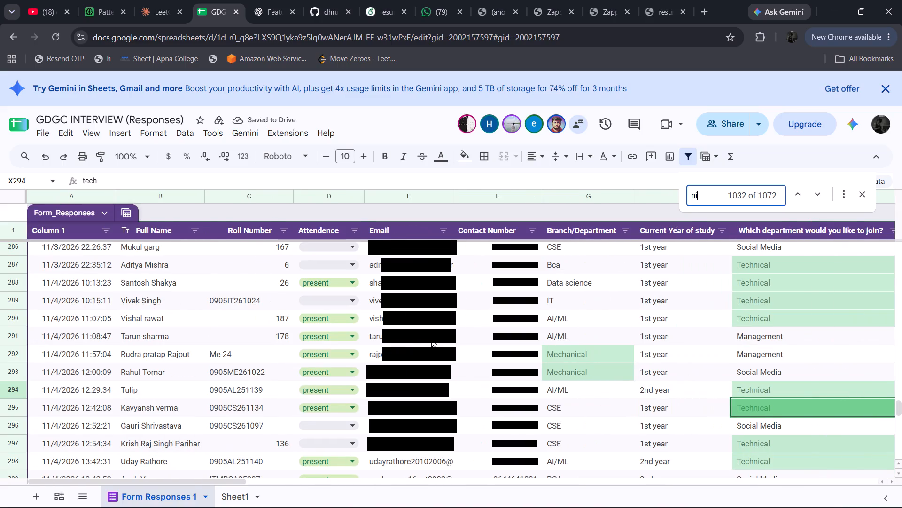
pyautogui.scroll(-11, 431, 339)
pyautogui.scroll(10, 431, 339)
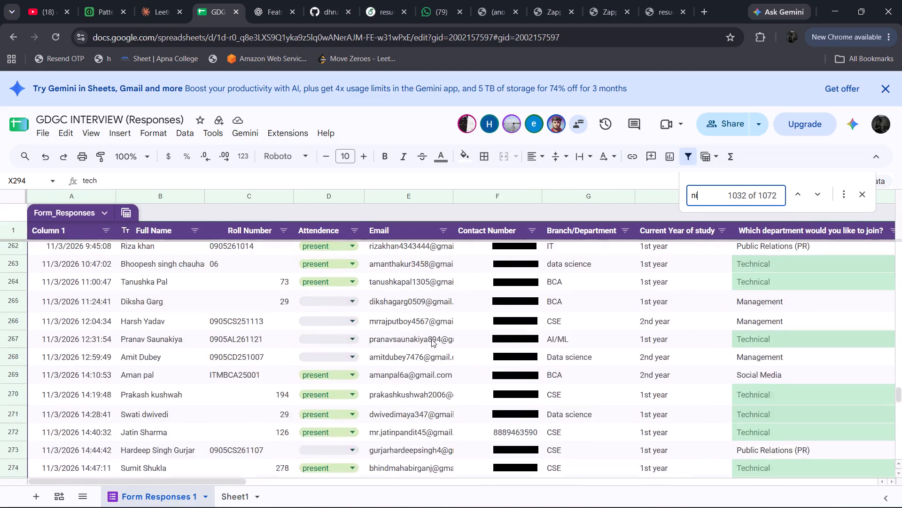
pyautogui.scroll(3, 431, 339)
pyautogui.hscroll(1, 431, 339)
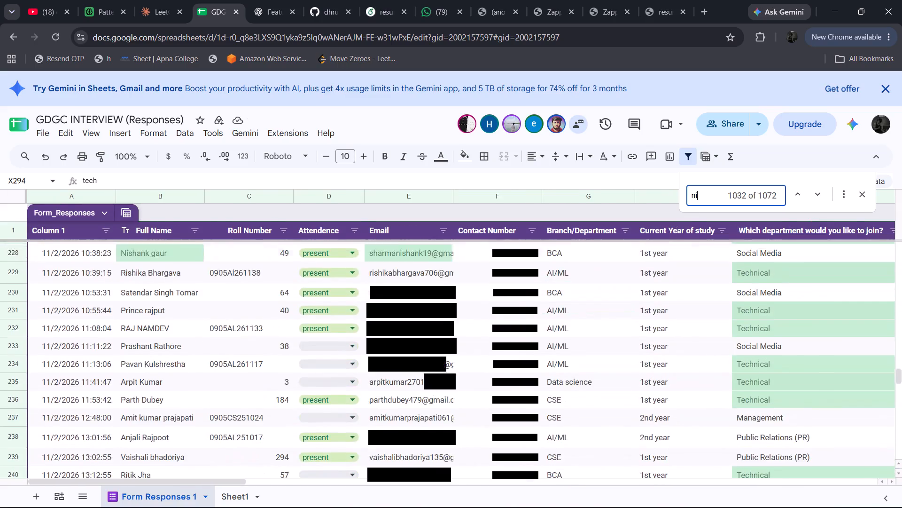
pyautogui.hscroll(1, 431, 339)
pyautogui.scroll(2, 272, 361)
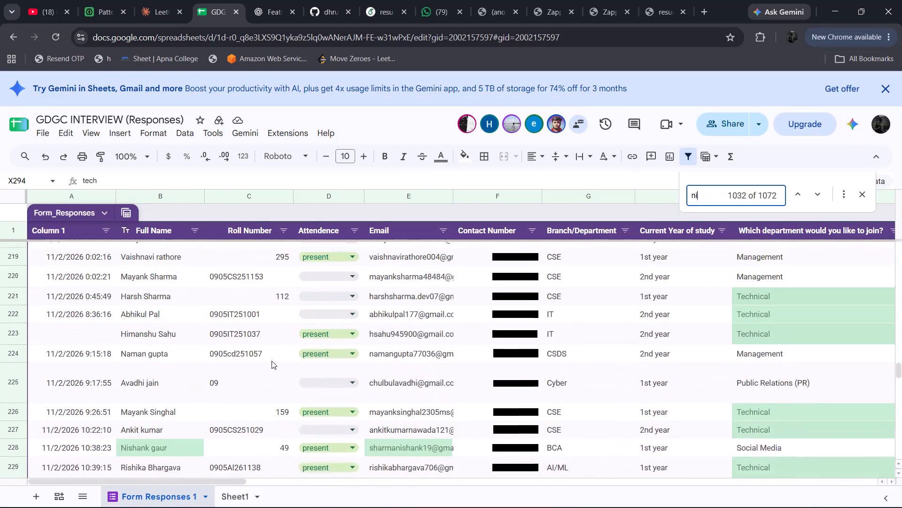
pyautogui.scroll(6, 272, 361)
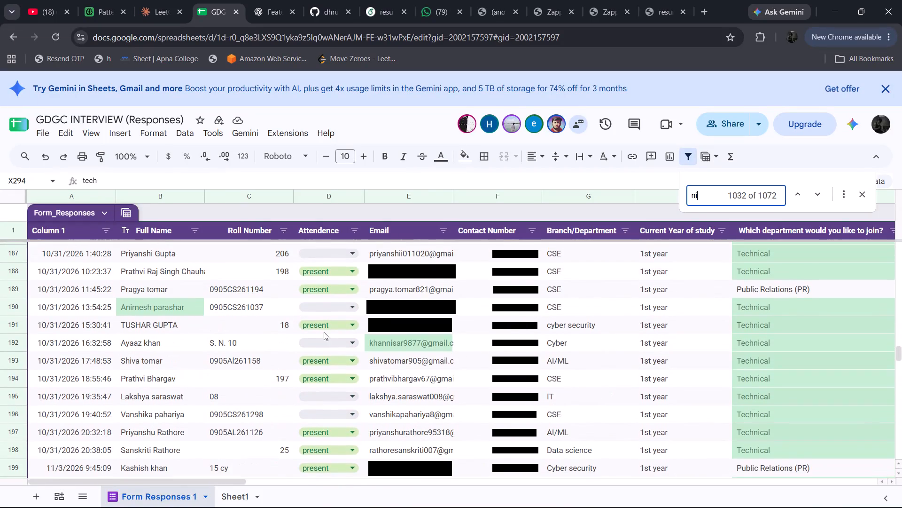
pyautogui.press('k')
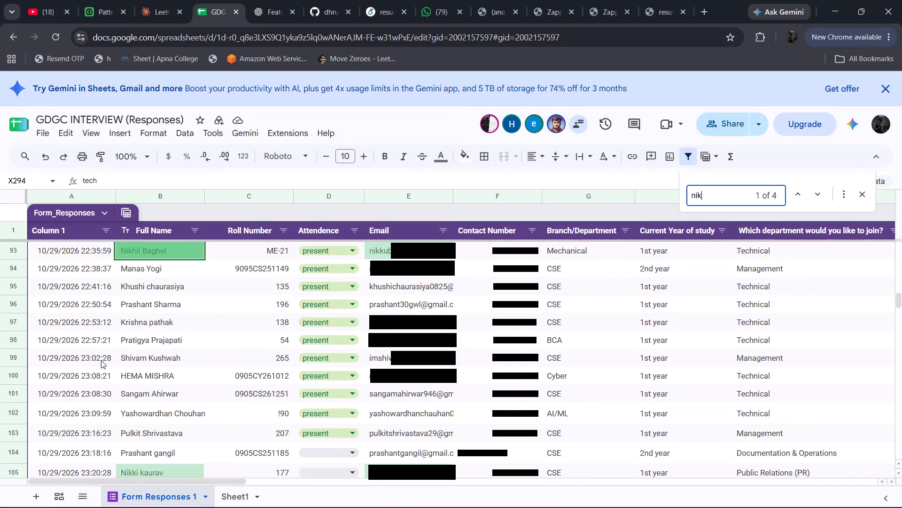
pyautogui.click(16, 247)
# Give the applicant in row 93 a two-star rating and set the department to be selected to Management.
pyautogui.hscroll(-5, 393, 282)
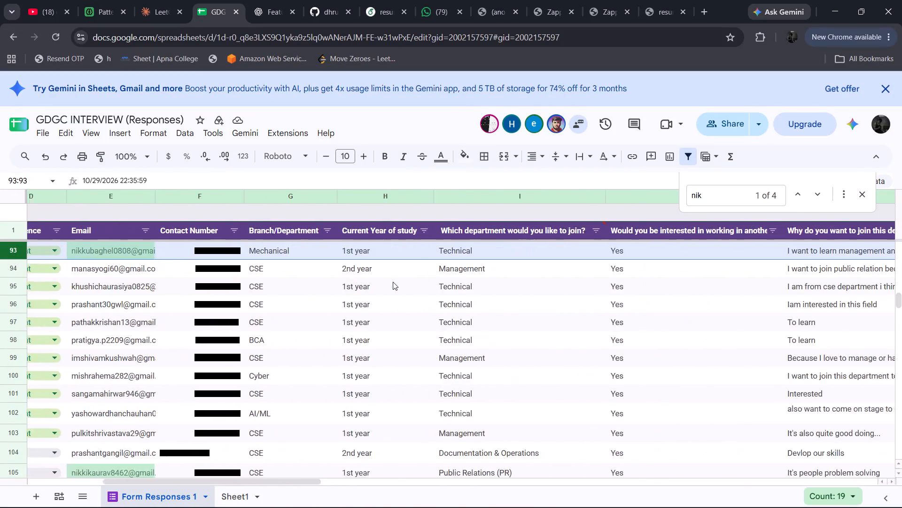
pyautogui.hscroll(-11, 393, 282)
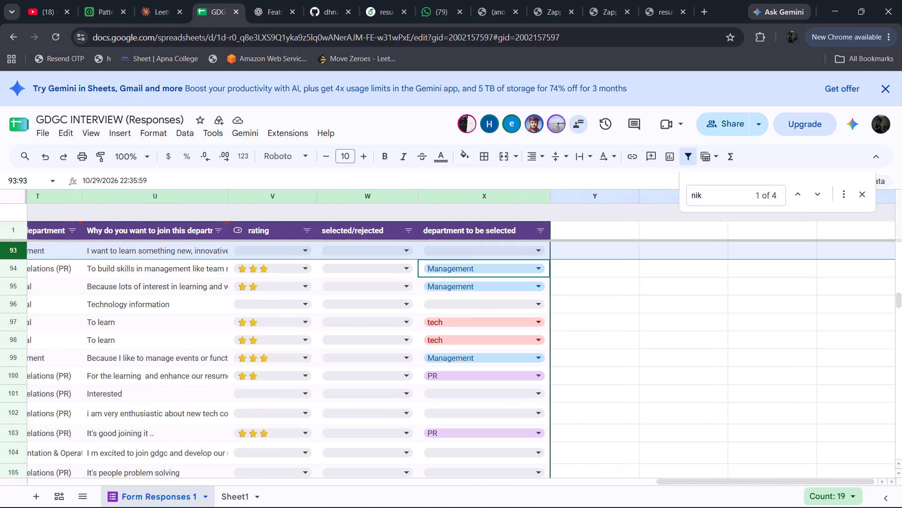
pyautogui.click(287, 250)
pyautogui.click(250, 288)
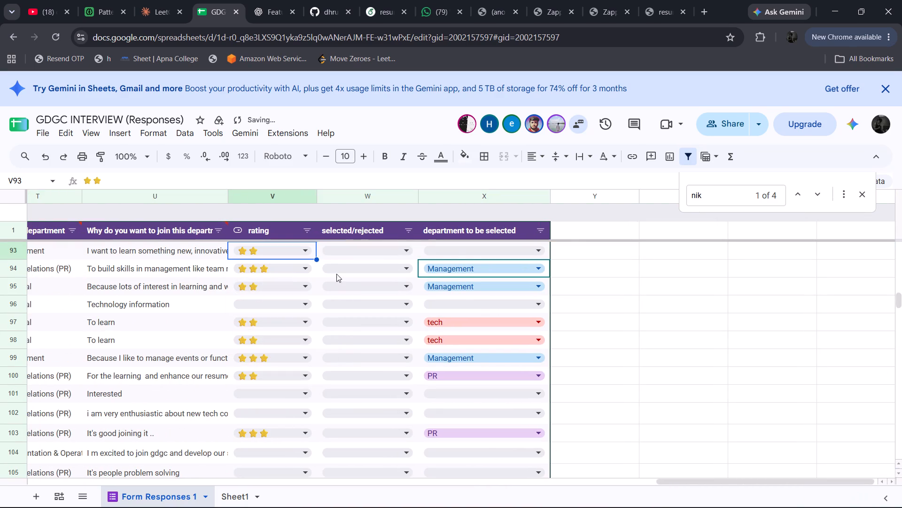
pyautogui.click(469, 247)
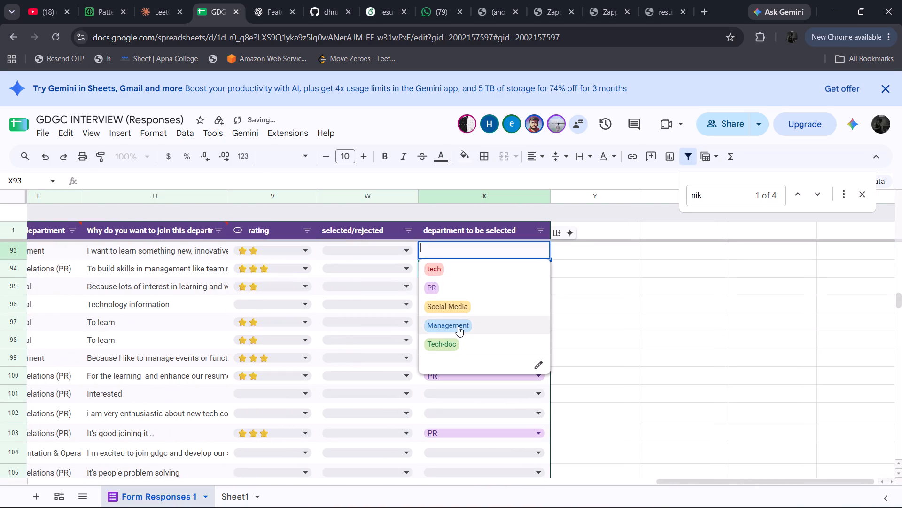
pyautogui.click(458, 326)
# Change the search to "uda" and highlight the matching second-year AI/ML applicant's row, 298.
pyautogui.doubleClick(719, 193)
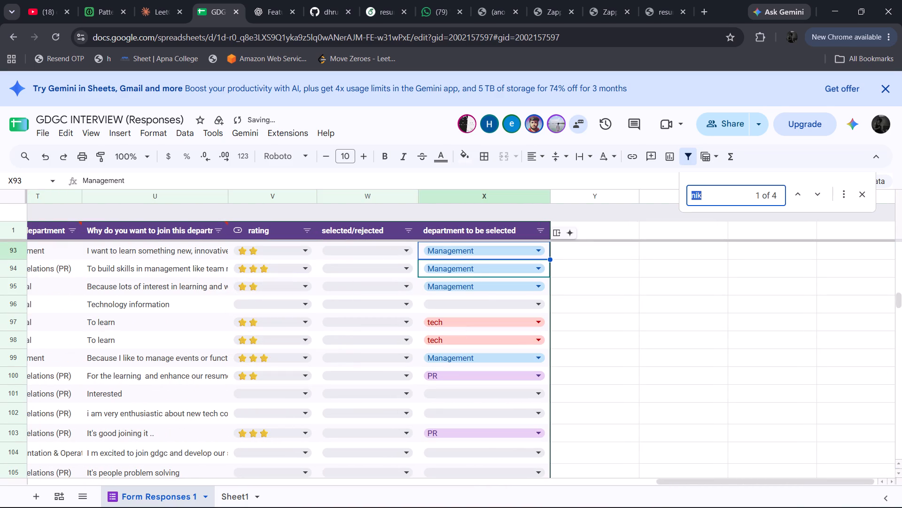
pyautogui.press('BackSpace')
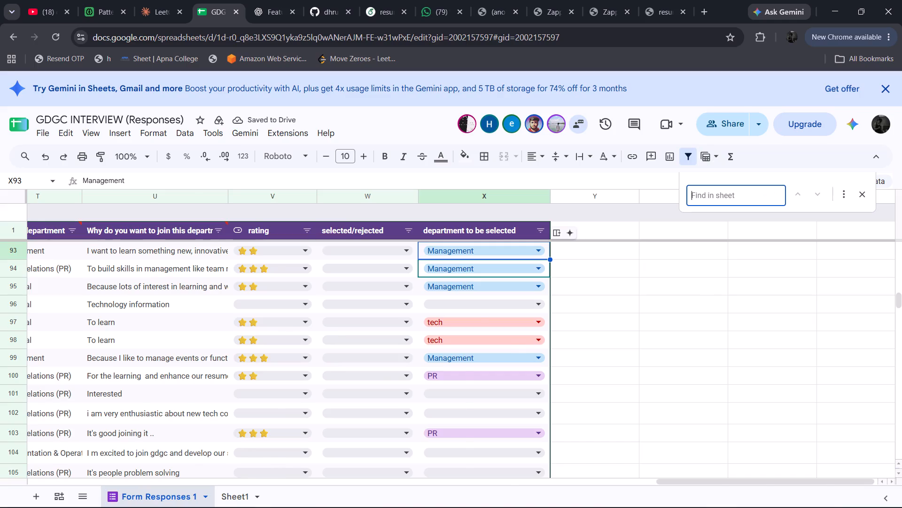
pyautogui.write('uda')
pyautogui.hscroll(1, 449, 304)
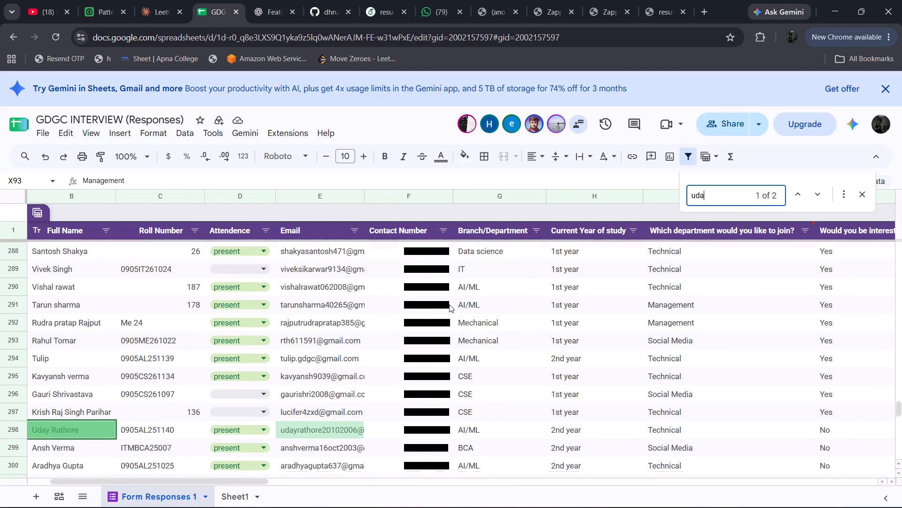
pyautogui.hscroll(1, 449, 304)
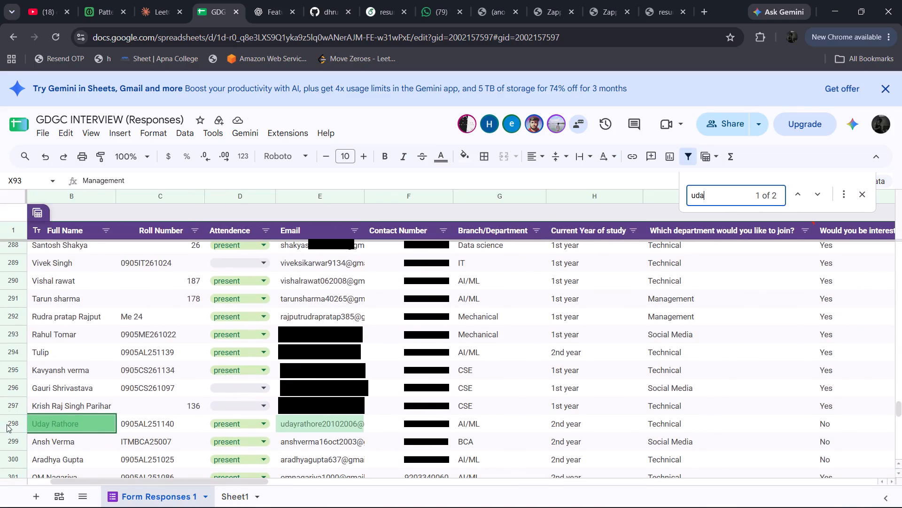
pyautogui.click(7, 424)
# Give the applicant in row 298 a two-star rating and set the department to be selected to tech.
pyautogui.hscroll(-6, 494, 421)
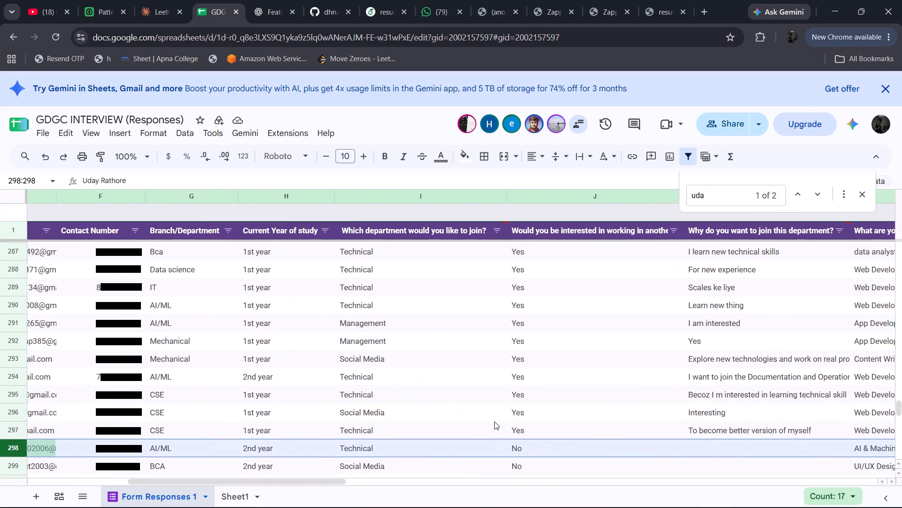
pyautogui.hscroll(-11, 494, 421)
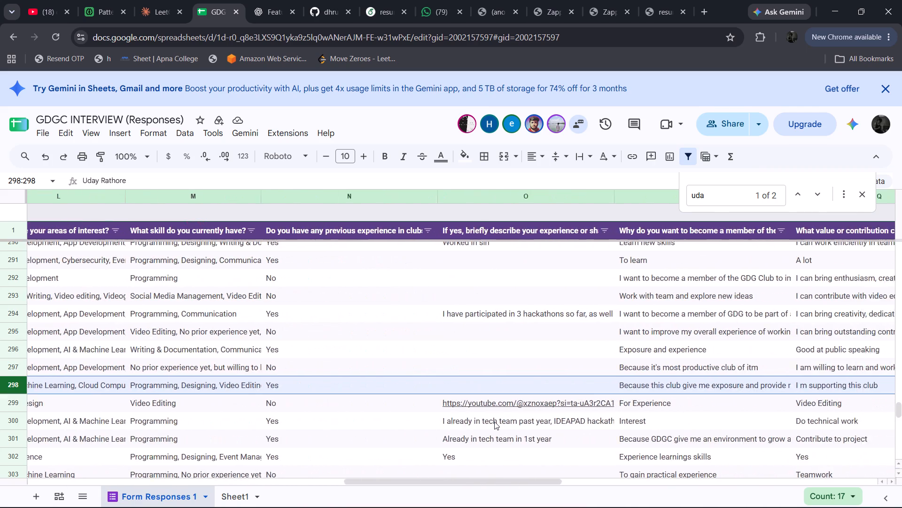
pyautogui.hscroll(-10, 494, 421)
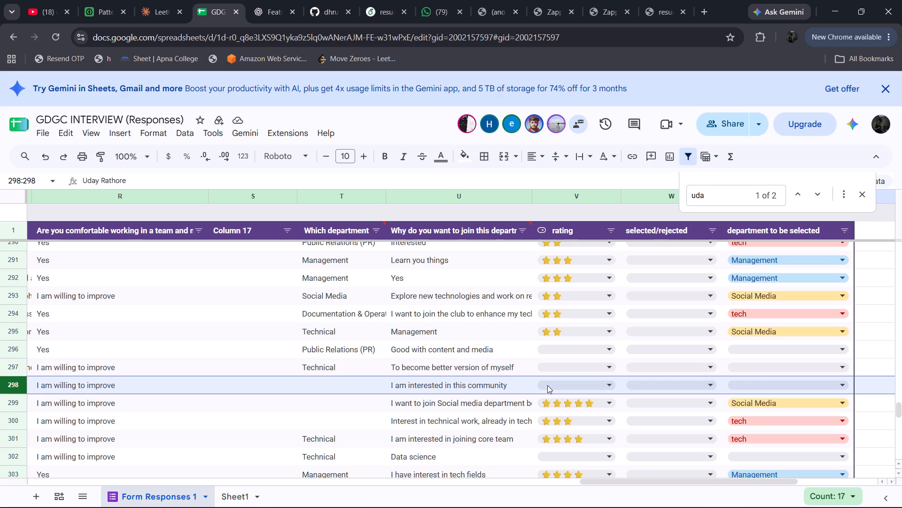
pyautogui.click(547, 385)
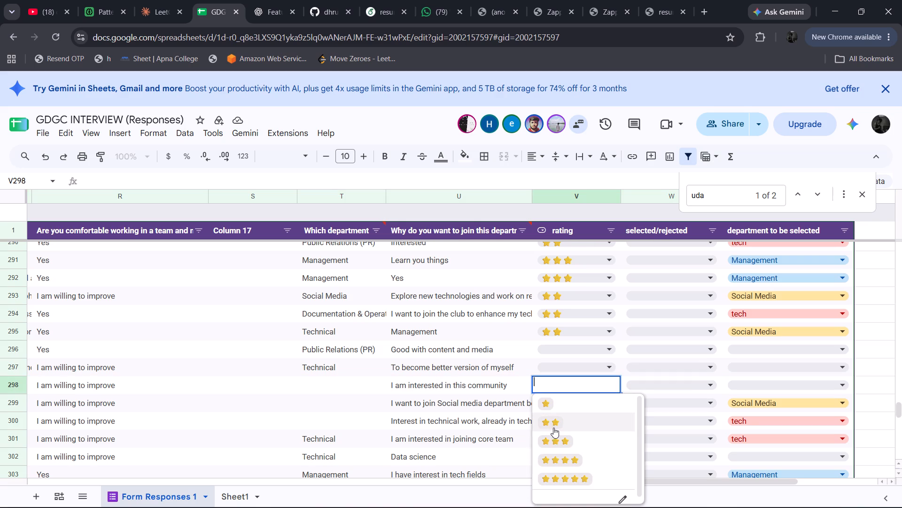
pyautogui.click(555, 421)
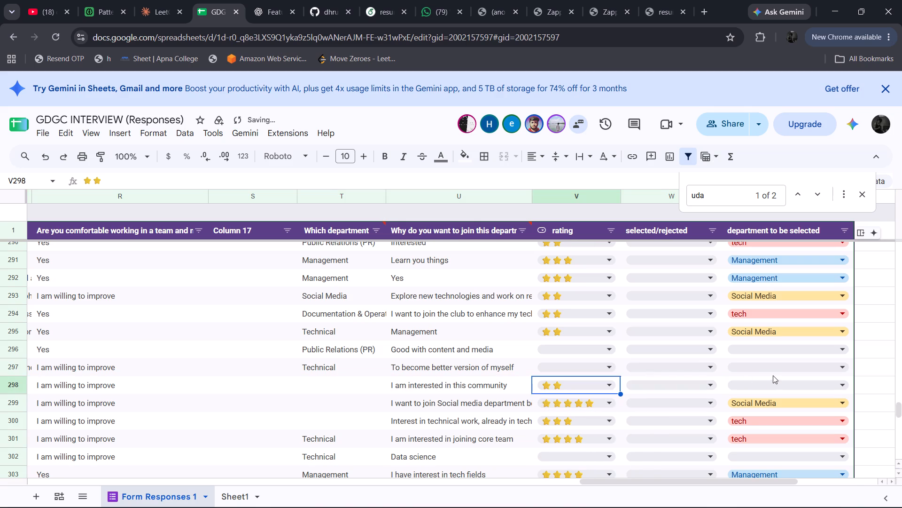
pyautogui.click(772, 386)
pyautogui.click(741, 403)
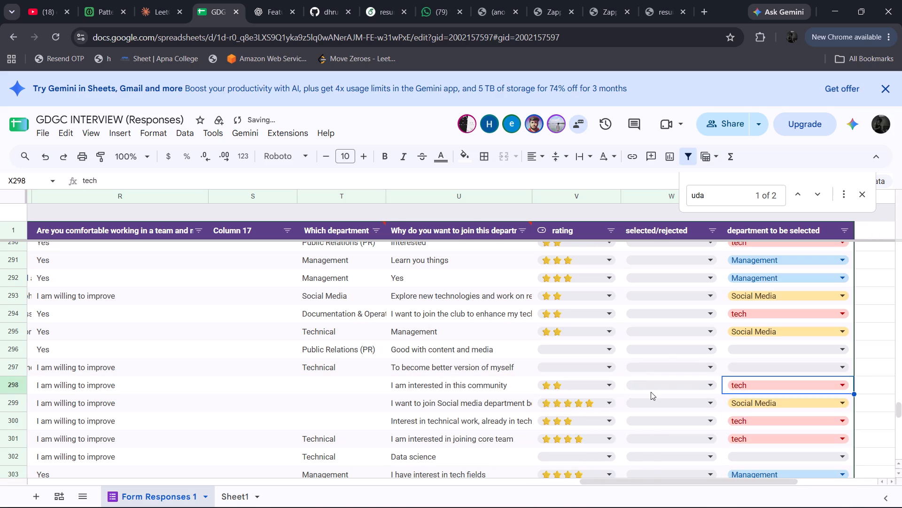
# Select the existing search term "uda" in the sheet search for replacement.
pyautogui.doubleClick(695, 196)
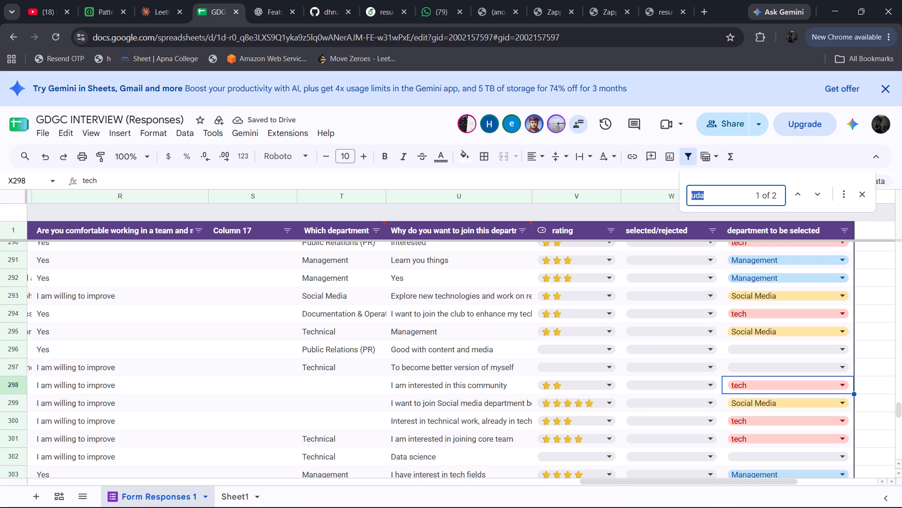
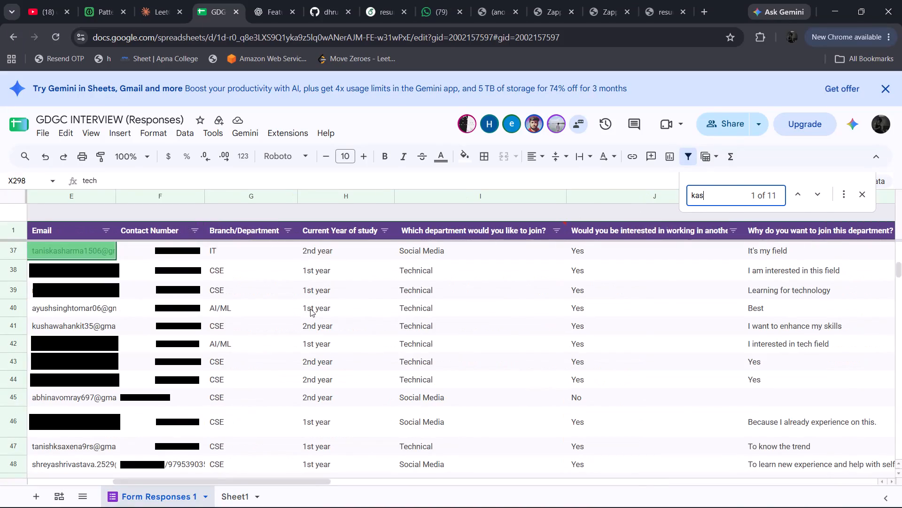
# Refine the search to "kashish" and highlight the matching first-year cyber security applicant's row, 199.
pyautogui.hscroll(10, 310, 309)
pyautogui.scroll(5, 310, 309)
pyautogui.scroll(-5, 310, 309)
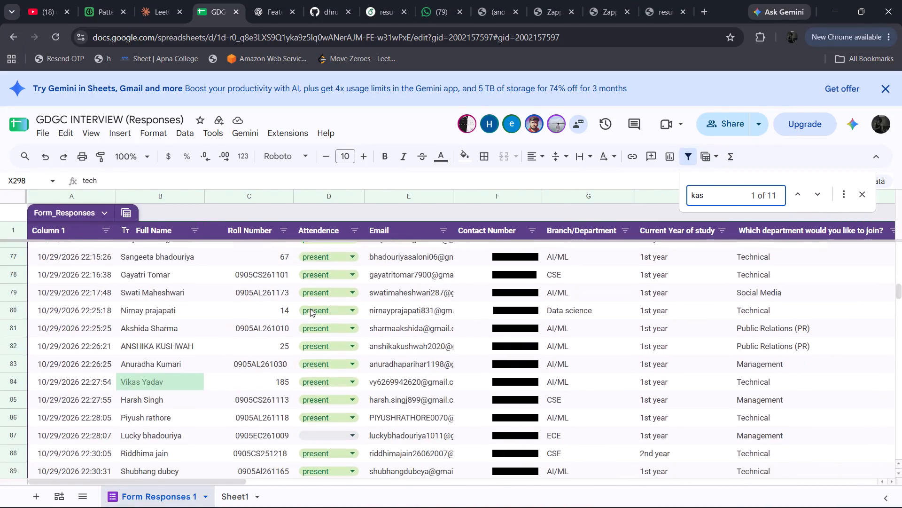
pyautogui.scroll(-14, 310, 309)
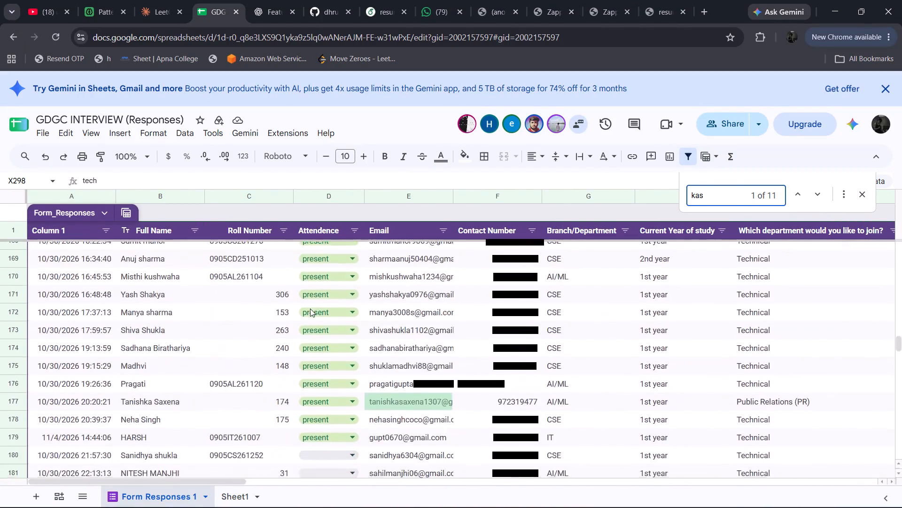
pyautogui.scroll(-8, 310, 309)
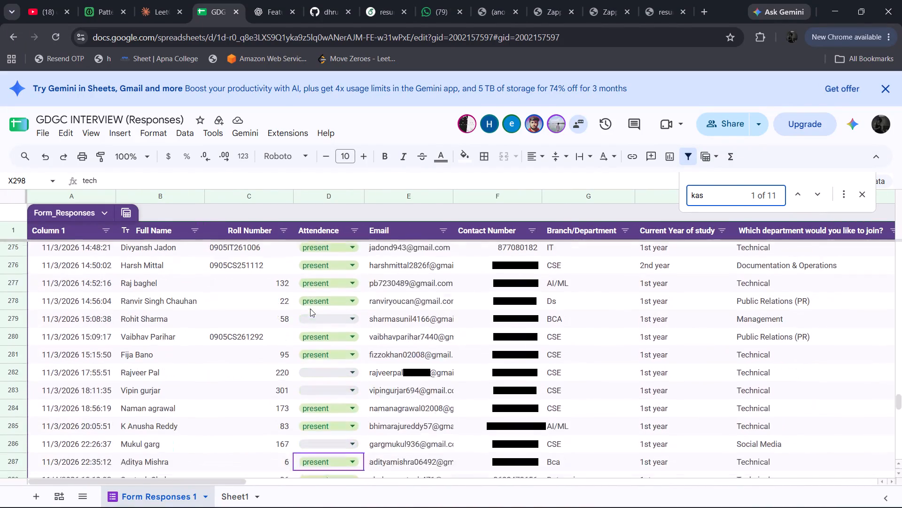
pyautogui.scroll(-4, 310, 309)
pyautogui.scroll(4, 310, 309)
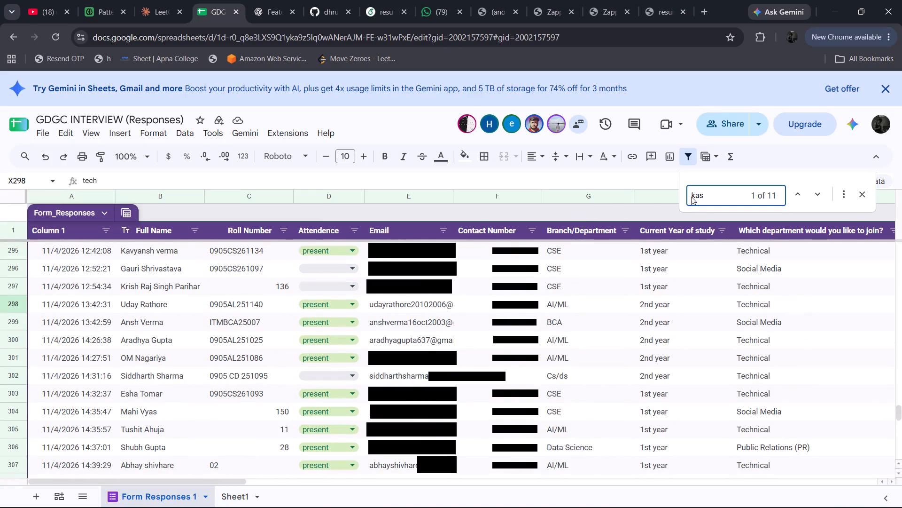
pyautogui.press('h')
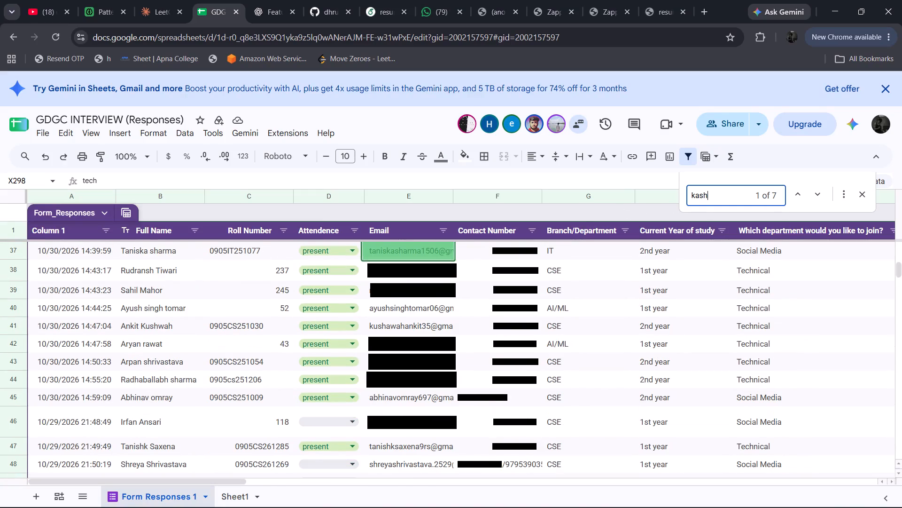
pyautogui.write('ish')
pyautogui.click(12, 466)
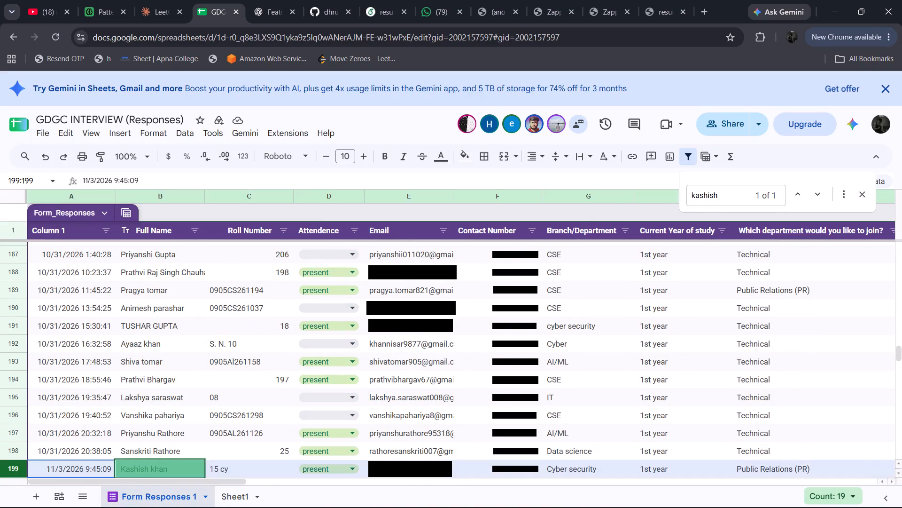
# Give the applicant in row 199 a one-star rating and set the department to be selected to Management.
pyautogui.scroll(-1, 557, 387)
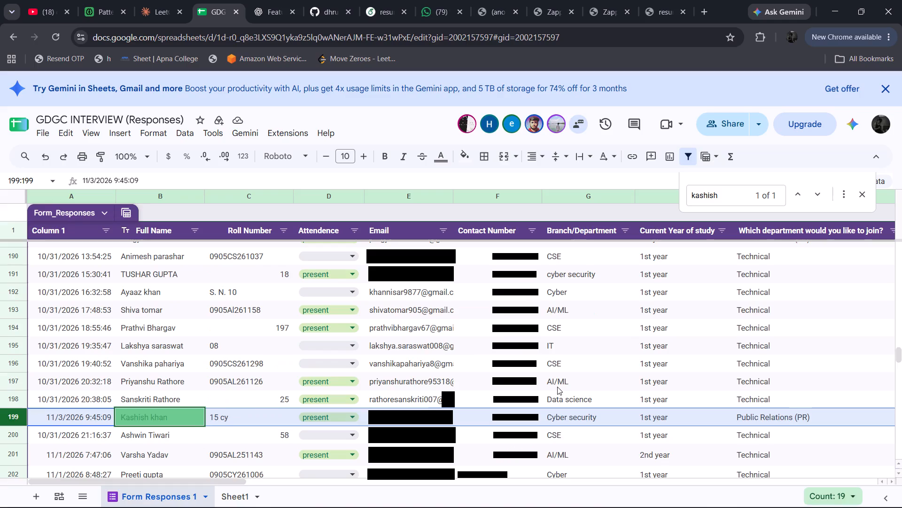
pyautogui.hscroll(-11, 557, 387)
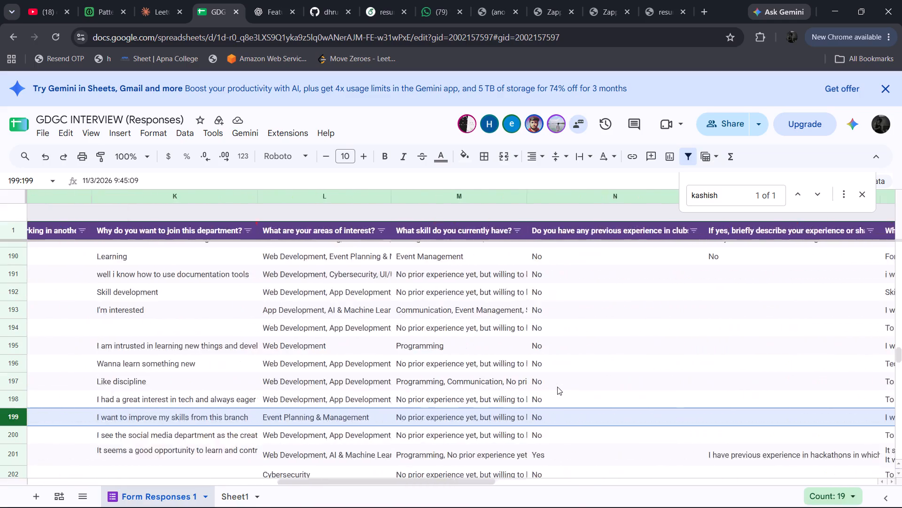
pyautogui.hscroll(-8, 557, 387)
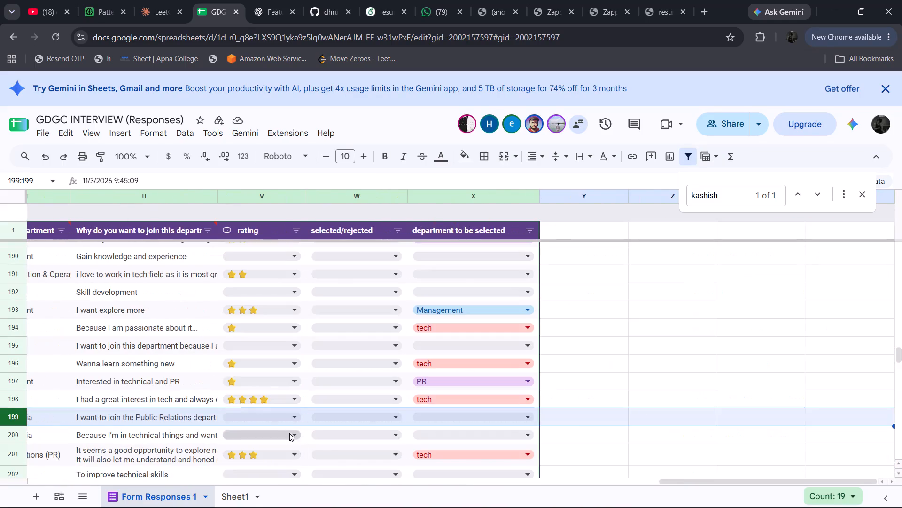
pyautogui.click(288, 420)
pyautogui.click(234, 328)
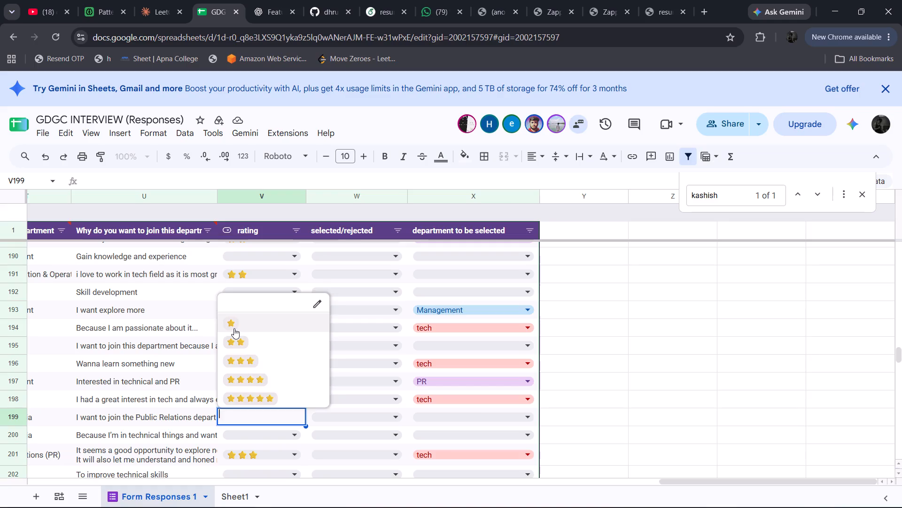
pyautogui.click(475, 419)
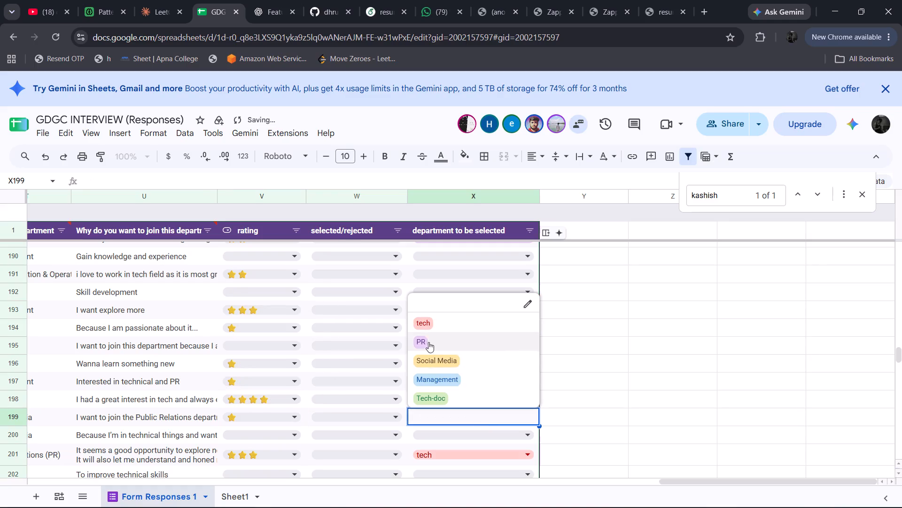
pyautogui.click(449, 382)
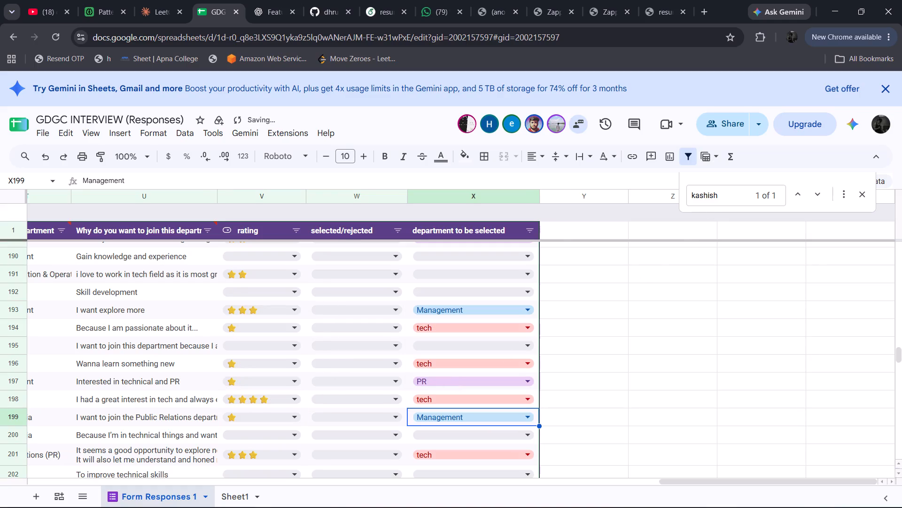
# Change the search to "abh" and highlight the matching first-year AI/ML applicant's row, 307.
pyautogui.doubleClick(708, 194)
pyautogui.write('abh')
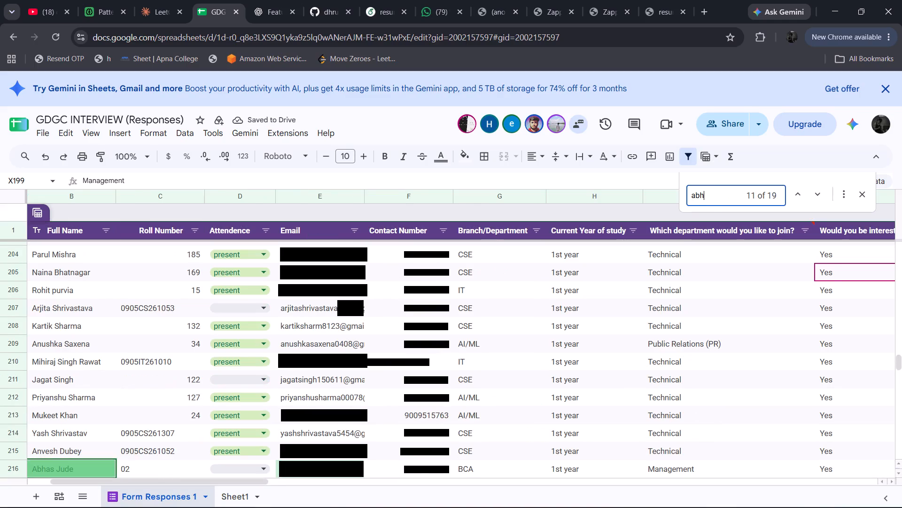
pyautogui.hscroll(9, 459, 262)
pyautogui.scroll(-7, 459, 262)
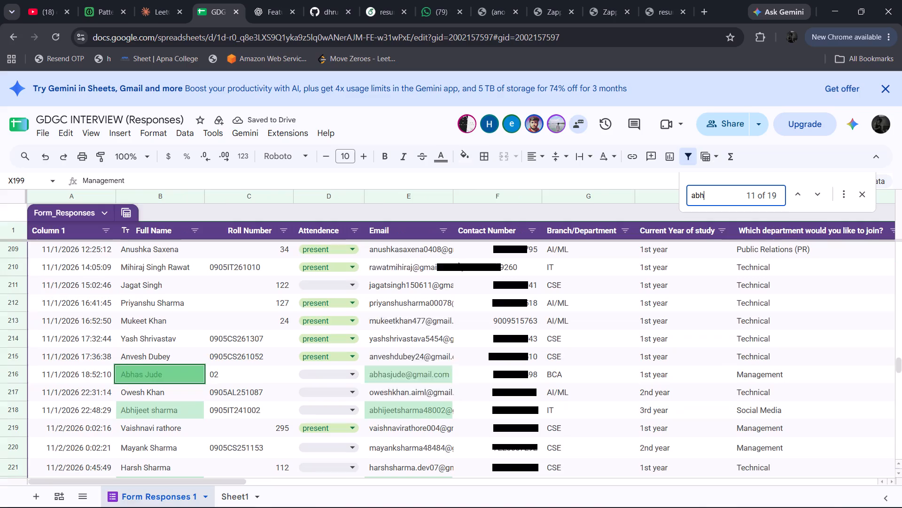
pyautogui.scroll(-5, 295, 310)
pyautogui.scroll(2, 295, 310)
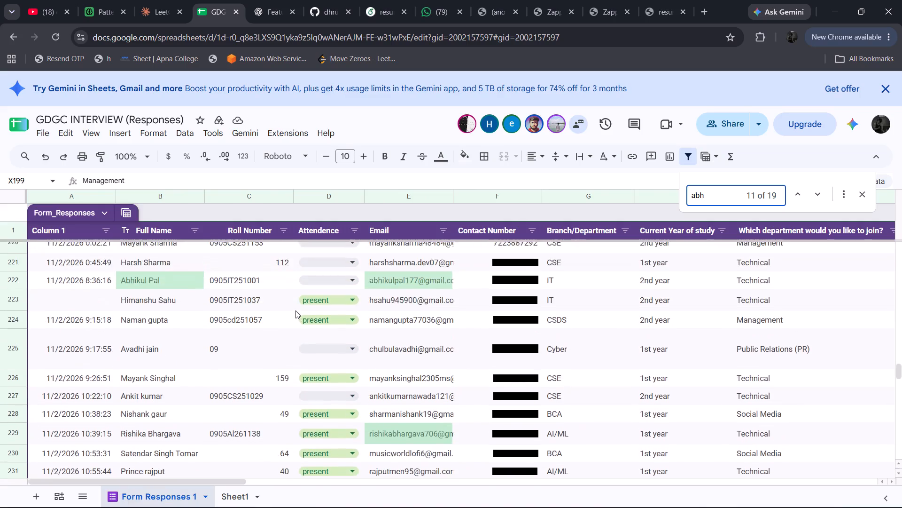
pyautogui.scroll(-11, 295, 310)
pyautogui.scroll(2, 295, 310)
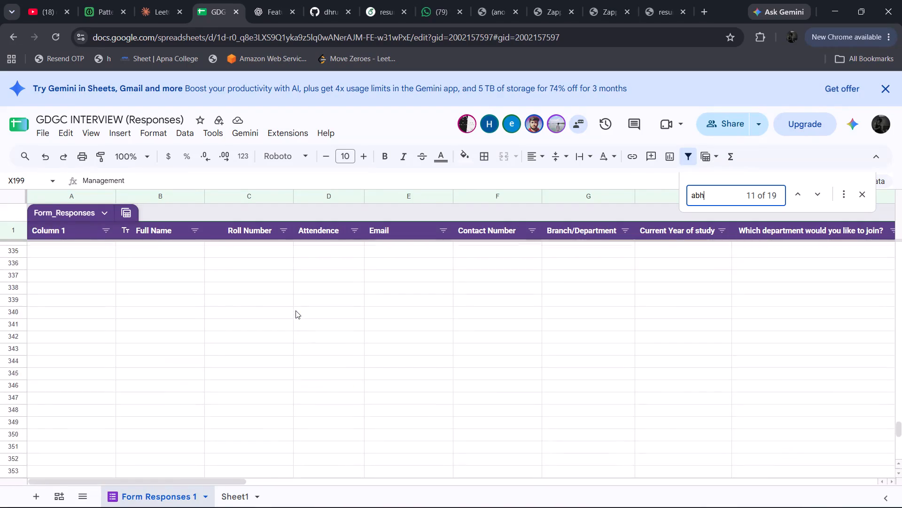
pyautogui.scroll(4, 295, 310)
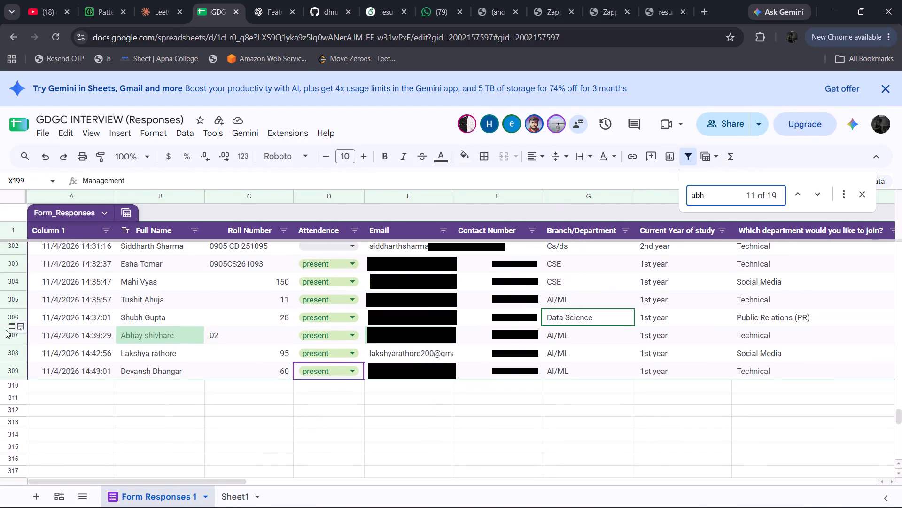
pyautogui.click(10, 334)
# Give the applicant in row 307 a three-star rating.
pyautogui.hscroll(-3, 596, 342)
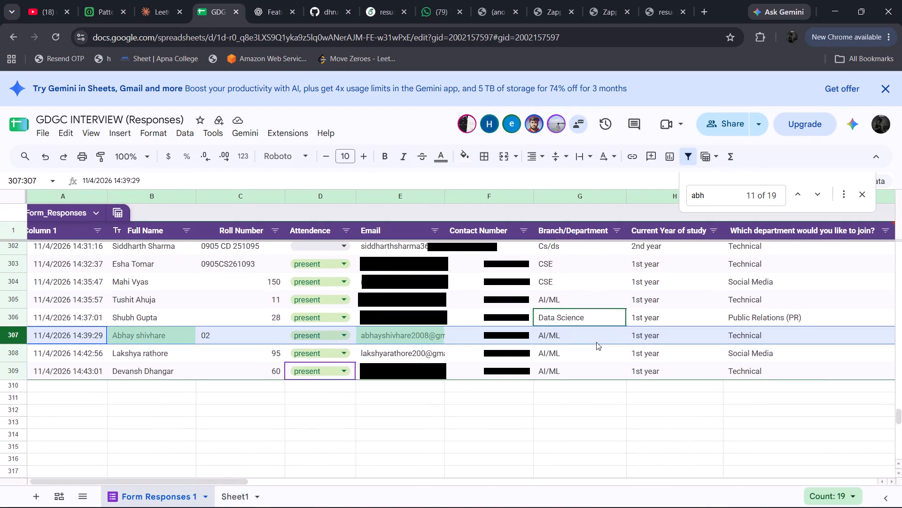
pyautogui.hscroll(-11, 596, 342)
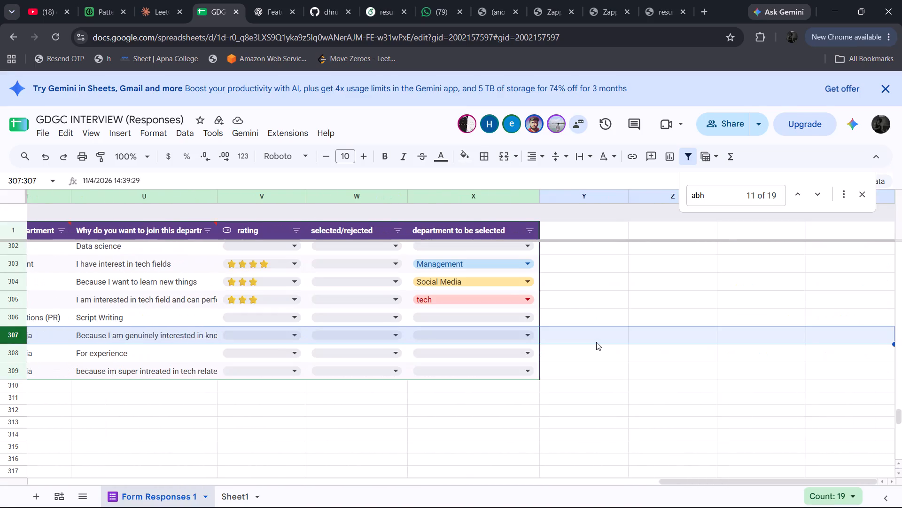
pyautogui.hscroll(-2, 596, 342)
pyautogui.click(289, 335)
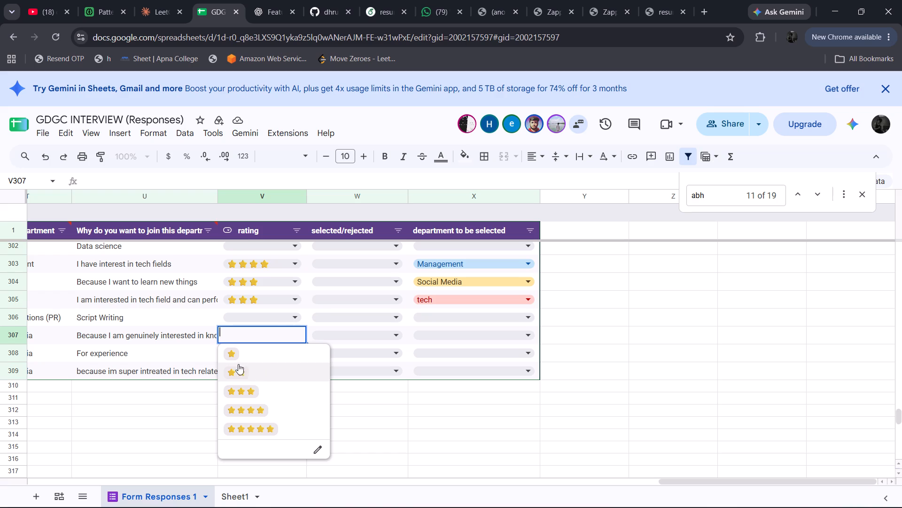
pyautogui.click(240, 391)
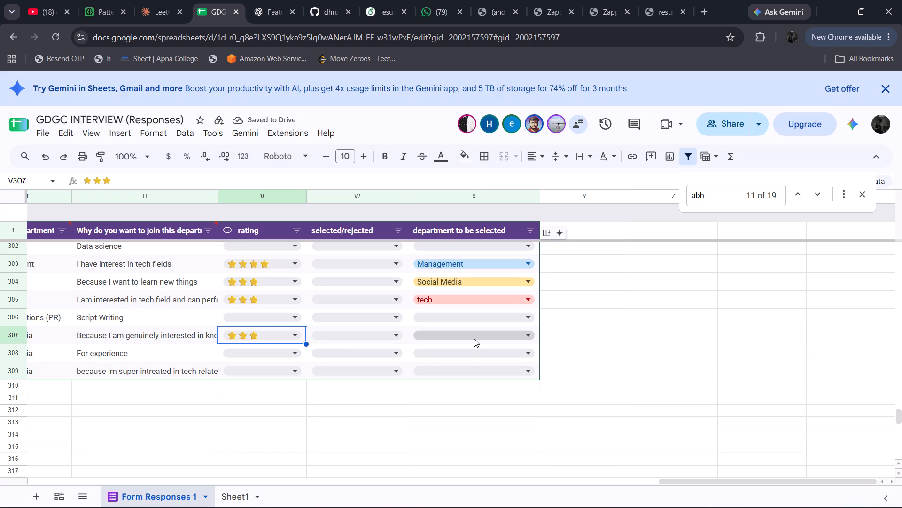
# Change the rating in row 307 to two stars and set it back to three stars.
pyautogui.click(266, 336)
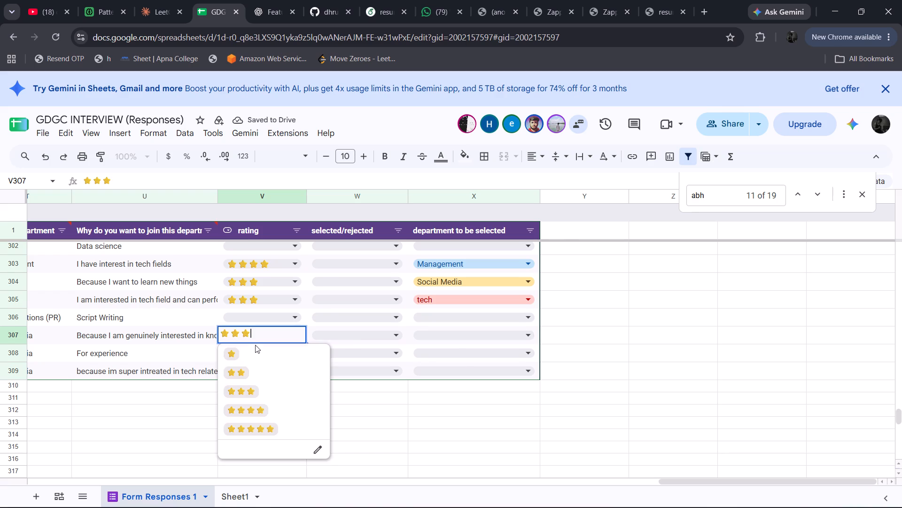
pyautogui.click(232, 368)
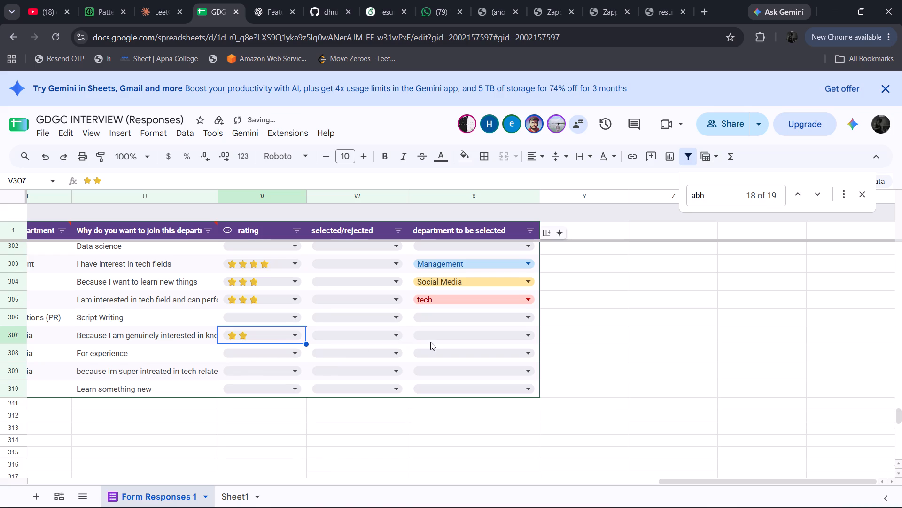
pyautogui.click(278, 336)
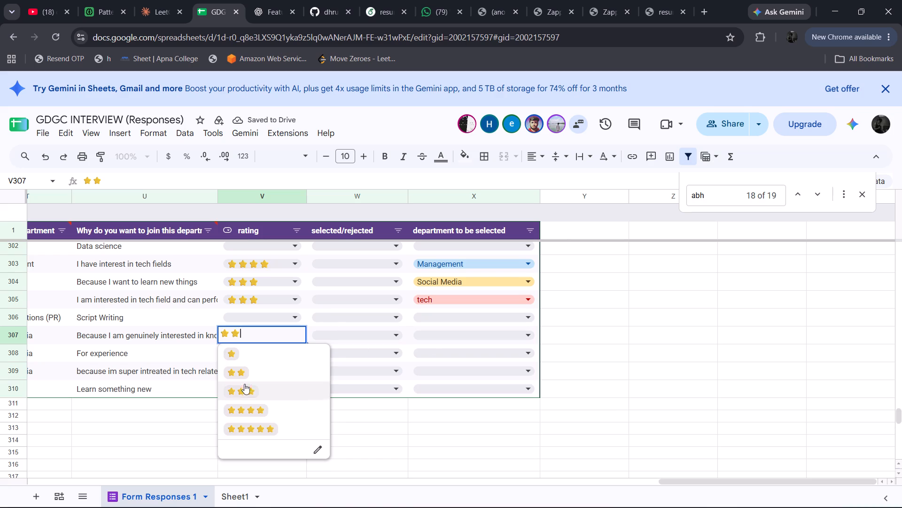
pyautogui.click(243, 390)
# Set the department to be selected for the applicant in row 307 to Social Media.
pyautogui.click(434, 337)
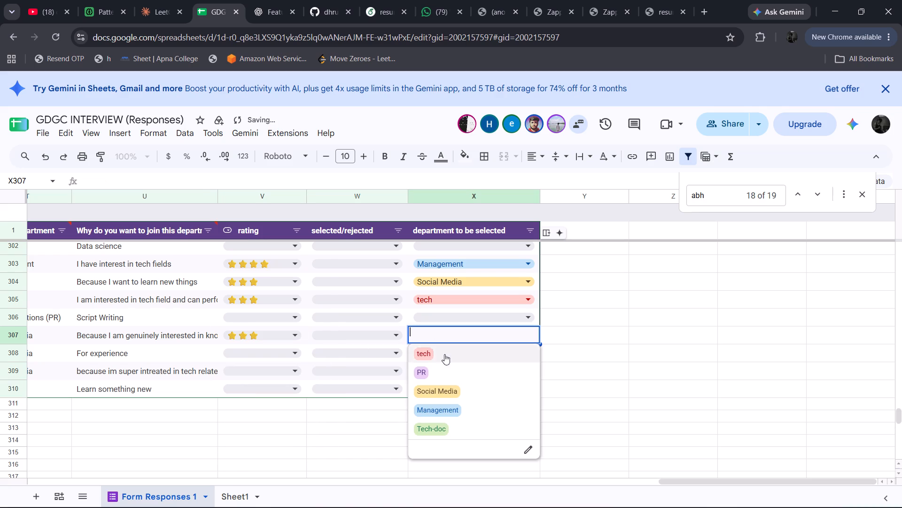
pyautogui.click(434, 393)
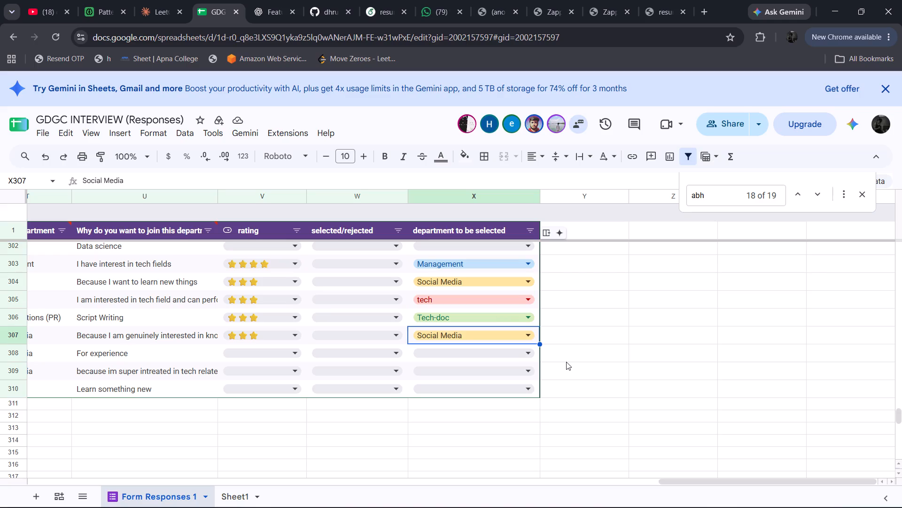
# Go back to the name and attendance columns and look through the most recent applicants' rows.
pyautogui.hscroll(10, 455, 338)
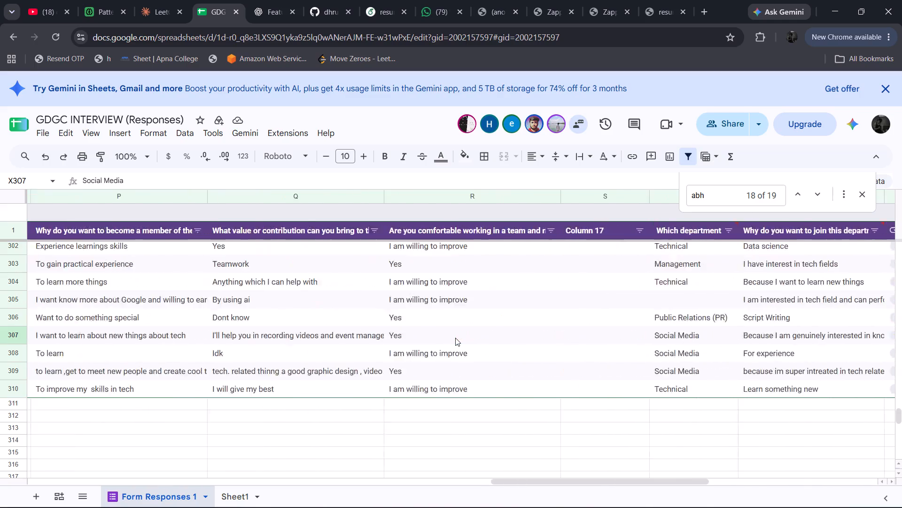
pyautogui.hscroll(5, 455, 338)
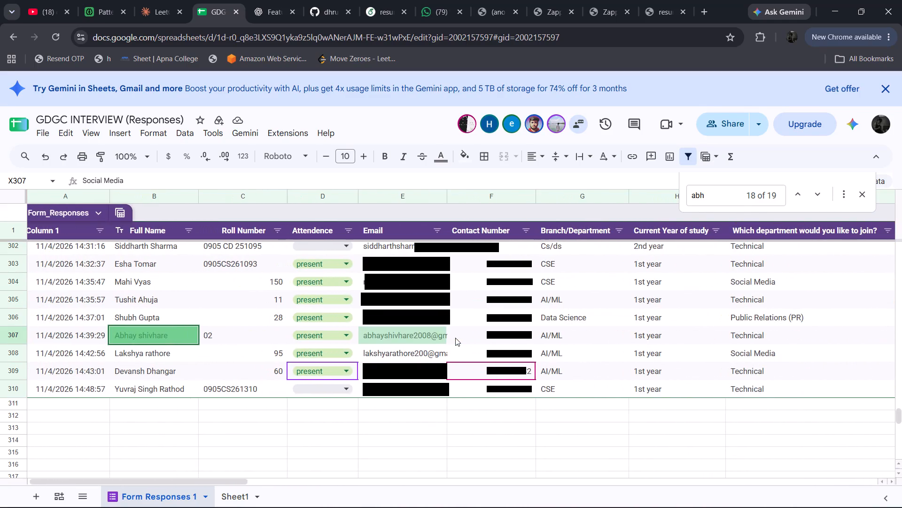
pyautogui.hscroll(1, 455, 338)
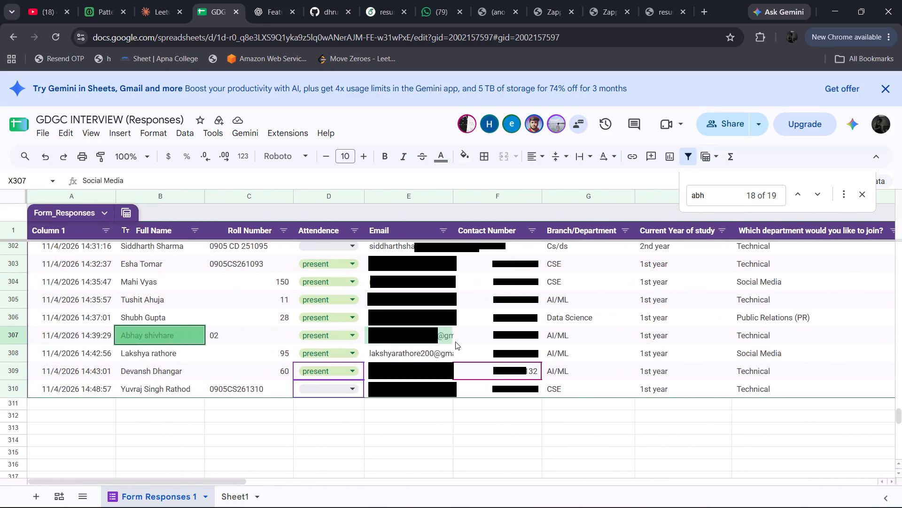
pyautogui.scroll(7, 458, 341)
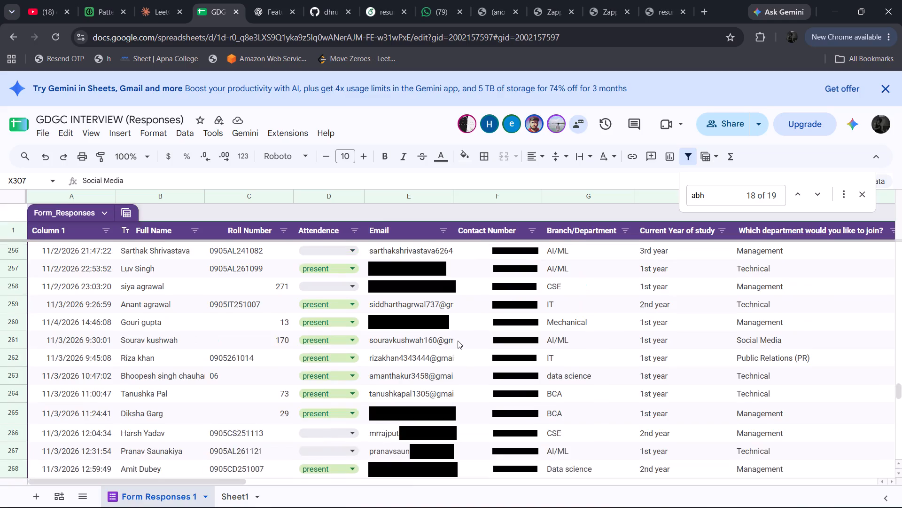
pyautogui.scroll(-8, 458, 341)
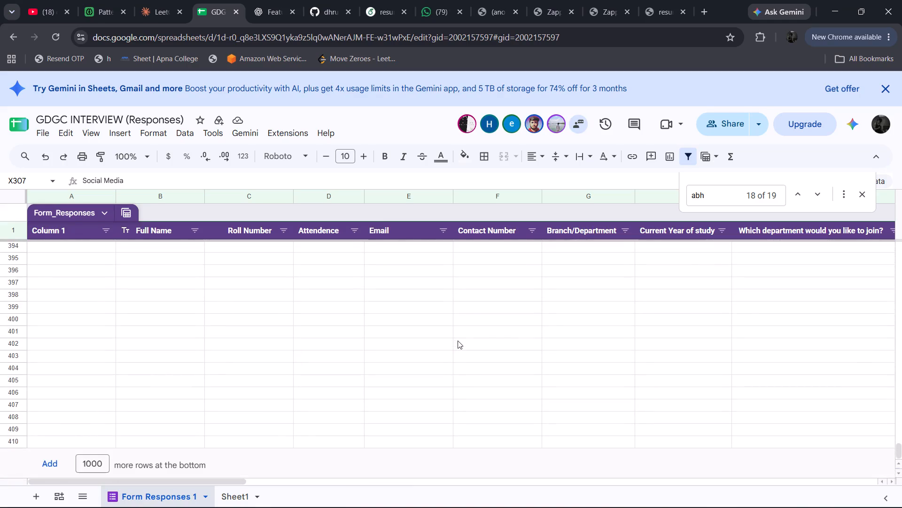
pyautogui.scroll(8, 498, 333)
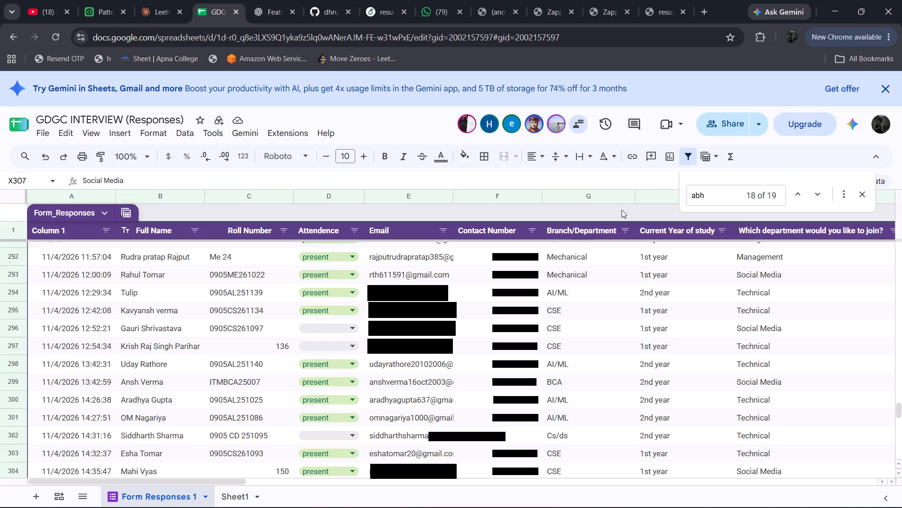
# Search the sheet for "viv", select the matching applicant's row 289 and look across the form answers there.
pyautogui.doubleClick(699, 191)
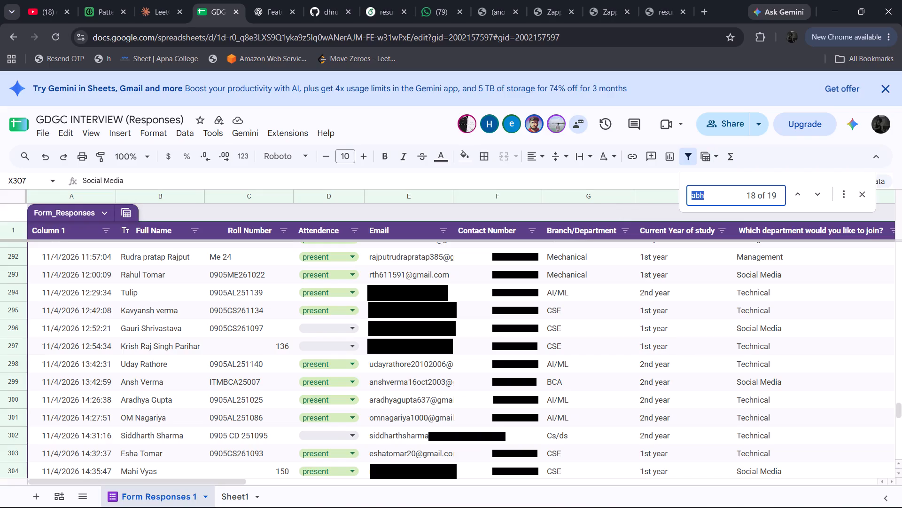
pyautogui.press('BackSpace')
pyautogui.write('vo')
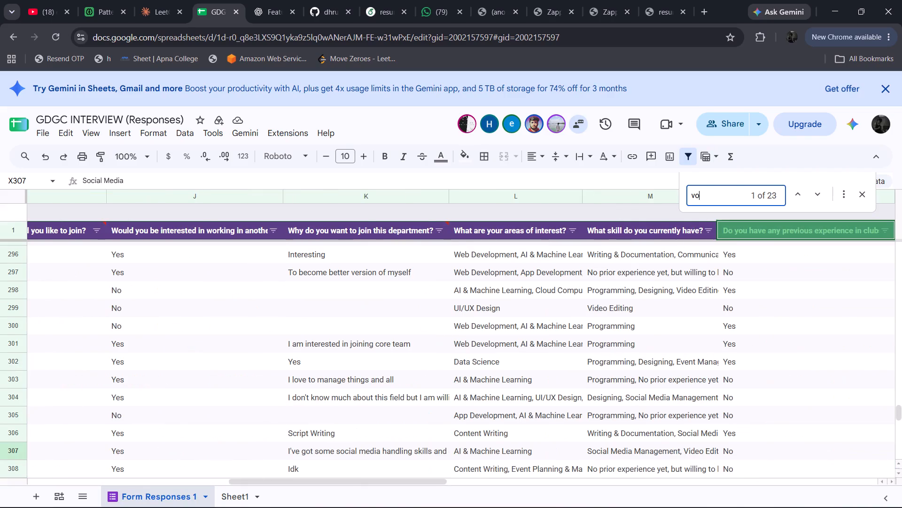
pyautogui.press('BackSpace')
pyautogui.write('iv')
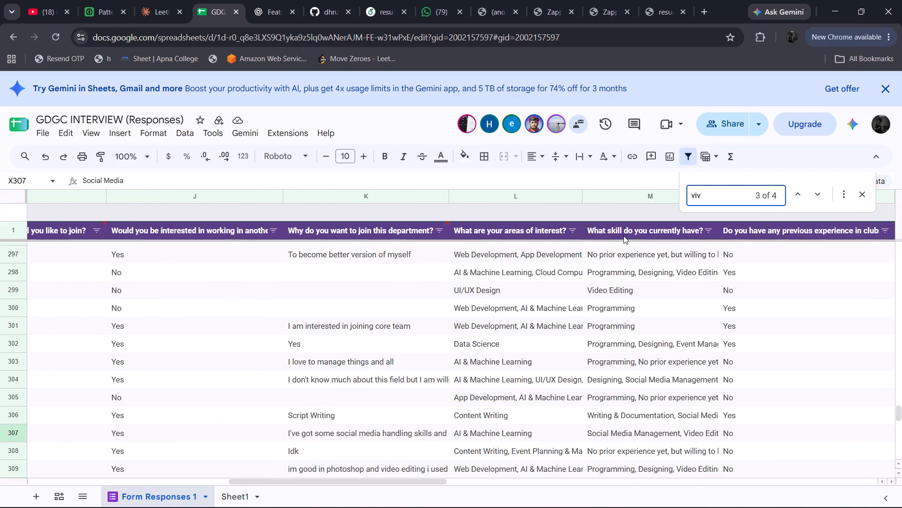
pyautogui.hscroll(10, 534, 321)
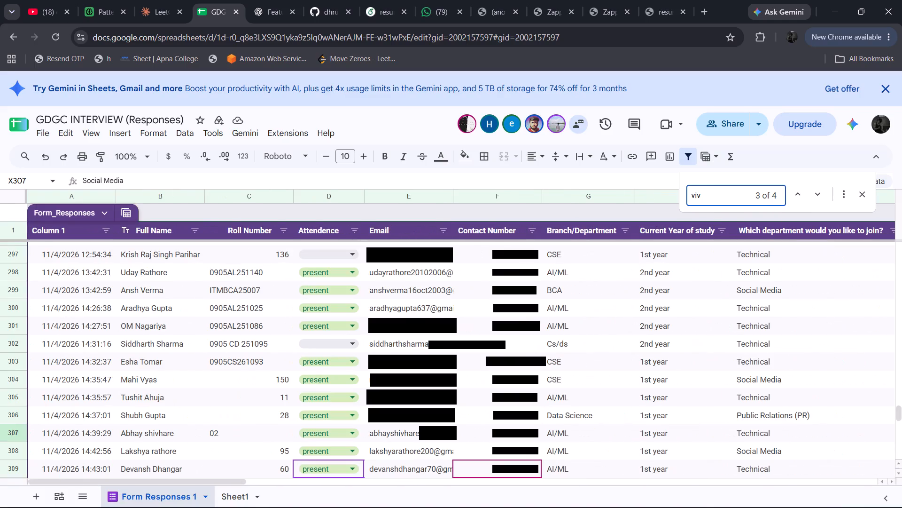
pyautogui.scroll(6, 316, 366)
pyautogui.scroll(-5, 316, 366)
pyautogui.scroll(2, 316, 366)
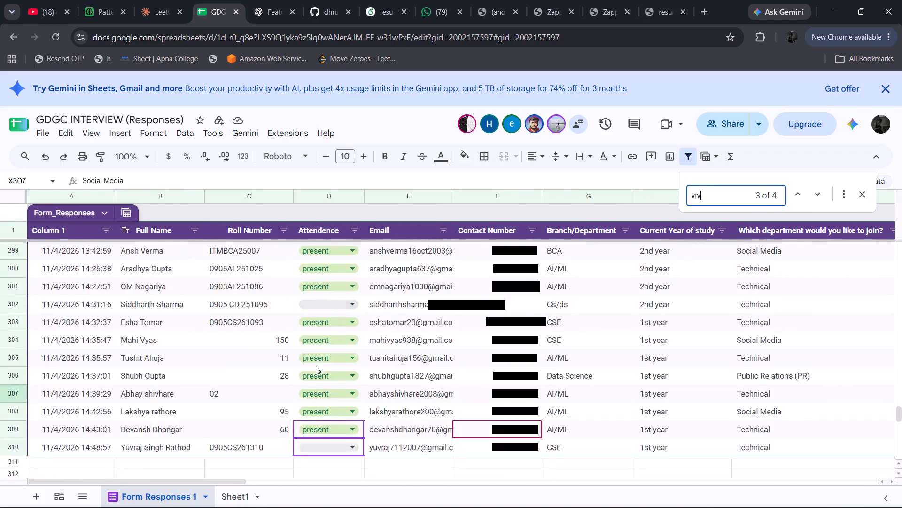
pyautogui.scroll(4, 316, 366)
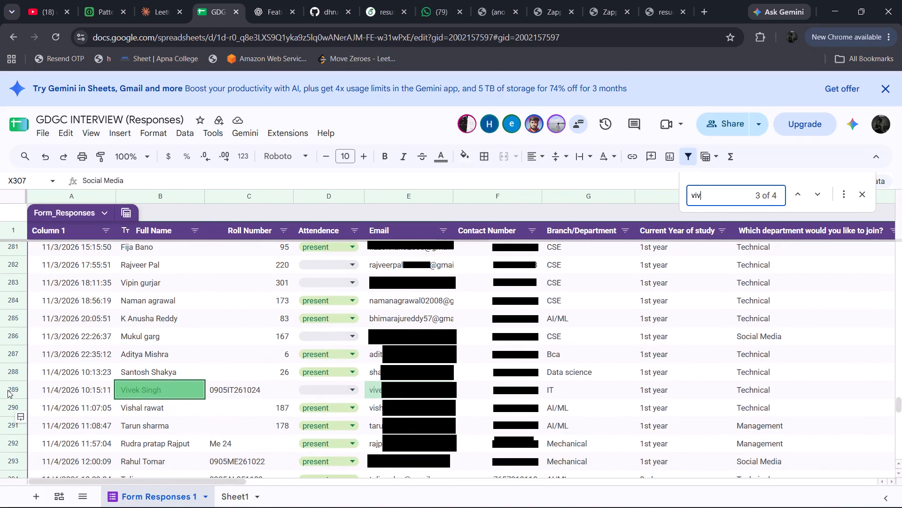
pyautogui.click(8, 390)
pyautogui.hscroll(-3, 593, 389)
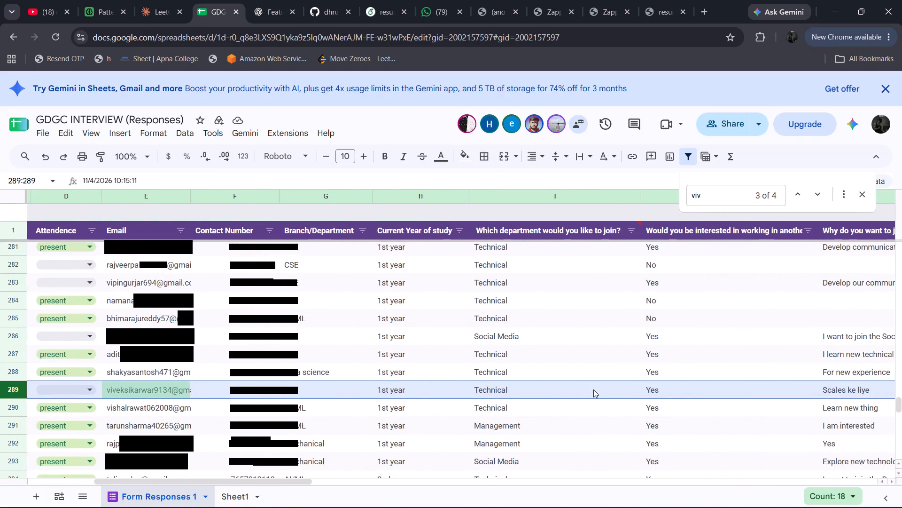
pyautogui.hscroll(-7, 593, 389)
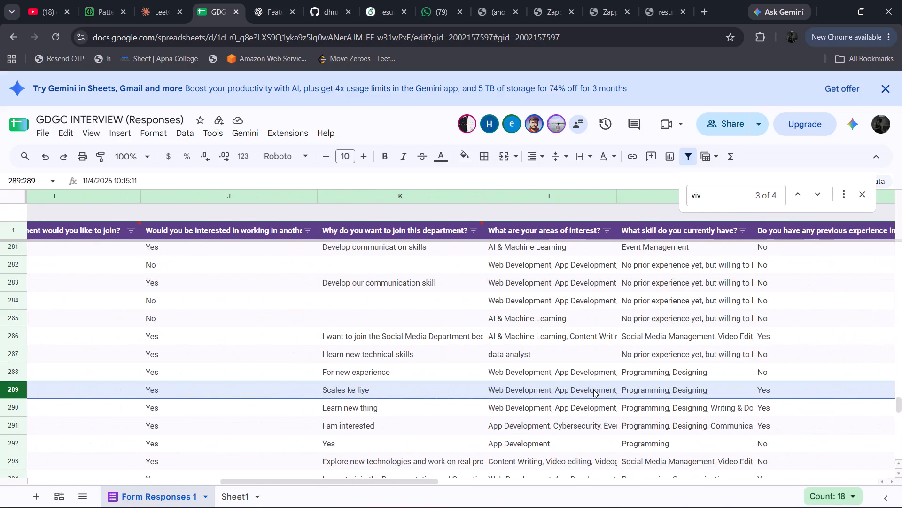
pyautogui.hscroll(-3, 593, 389)
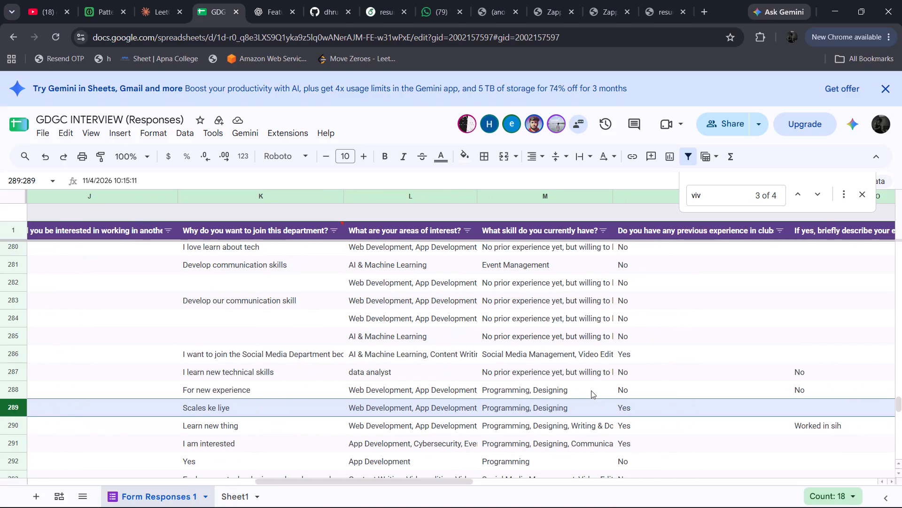
# Find the applicant matching "fija" in row 281 and give them a one-star rating.
pyautogui.doubleClick(692, 197)
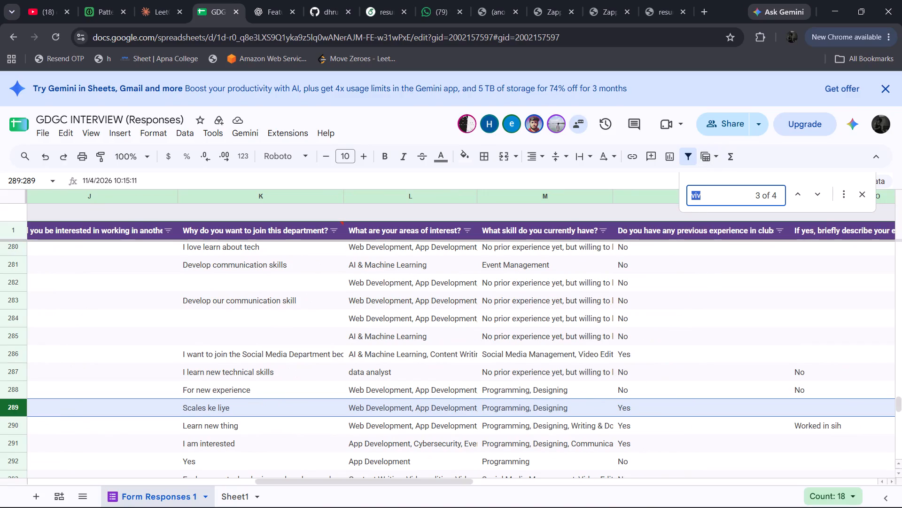
pyautogui.write('fi')
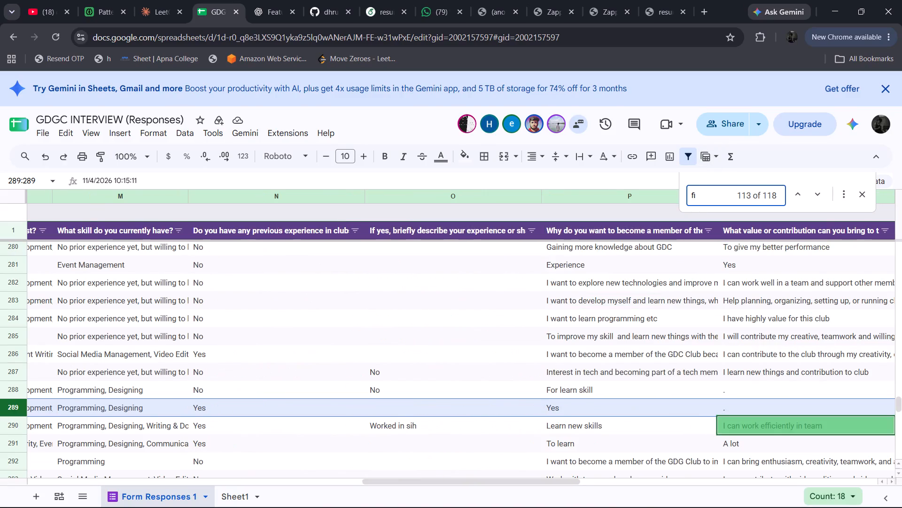
pyautogui.write('za')
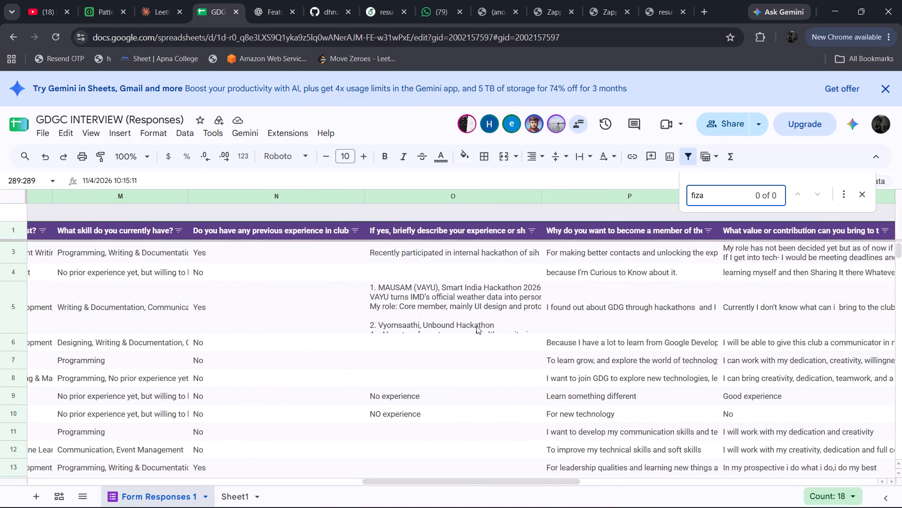
pyautogui.hscroll(6, 476, 326)
pyautogui.press('BackSpace')
pyautogui.press('BackSpace')
pyautogui.write('ja')
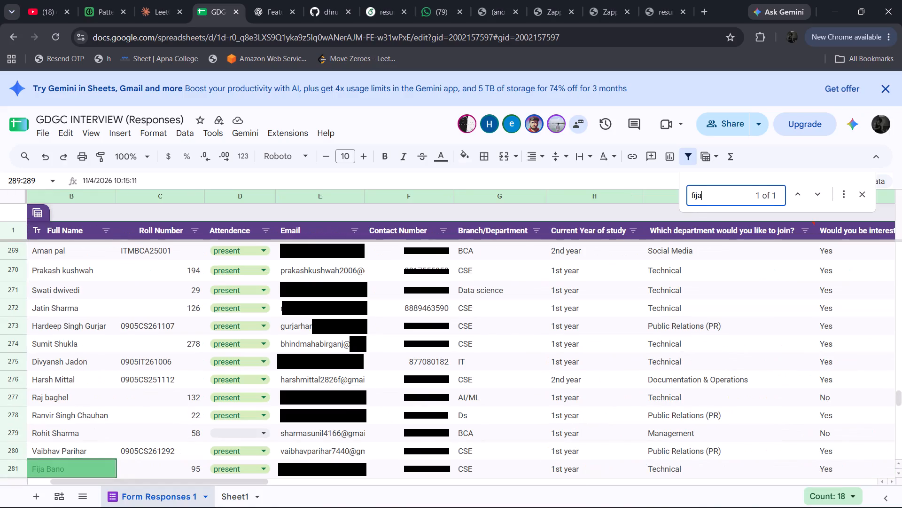
pyautogui.scroll(-1, 280, 403)
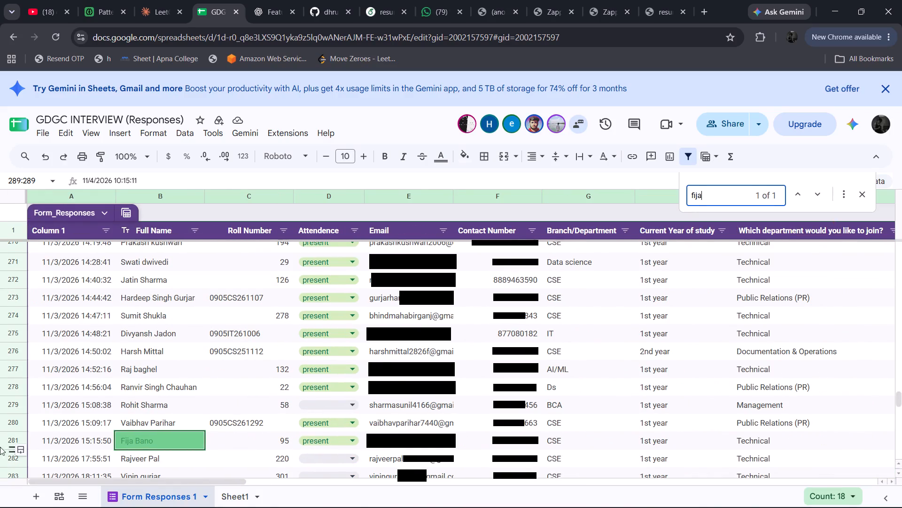
pyautogui.click(7, 440)
pyautogui.scroll(-1, 531, 359)
pyautogui.hscroll(-2, 531, 359)
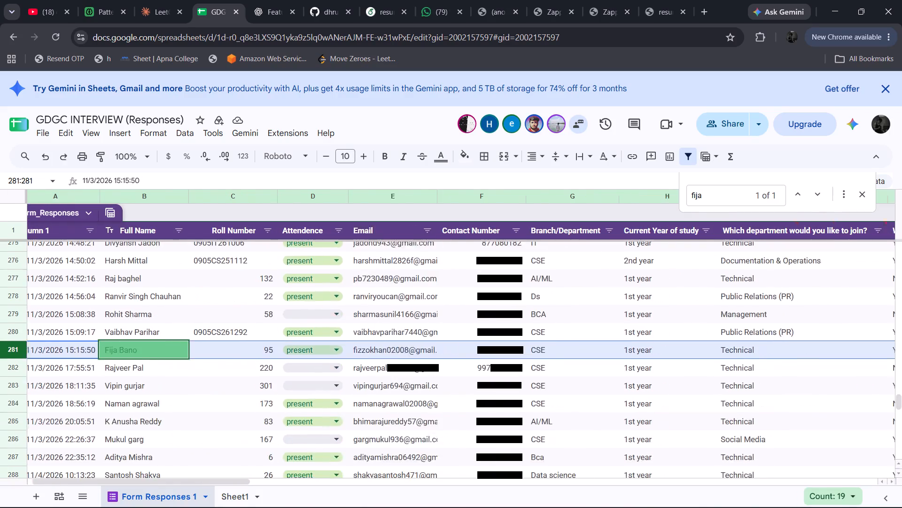
pyautogui.hscroll(-14, 531, 359)
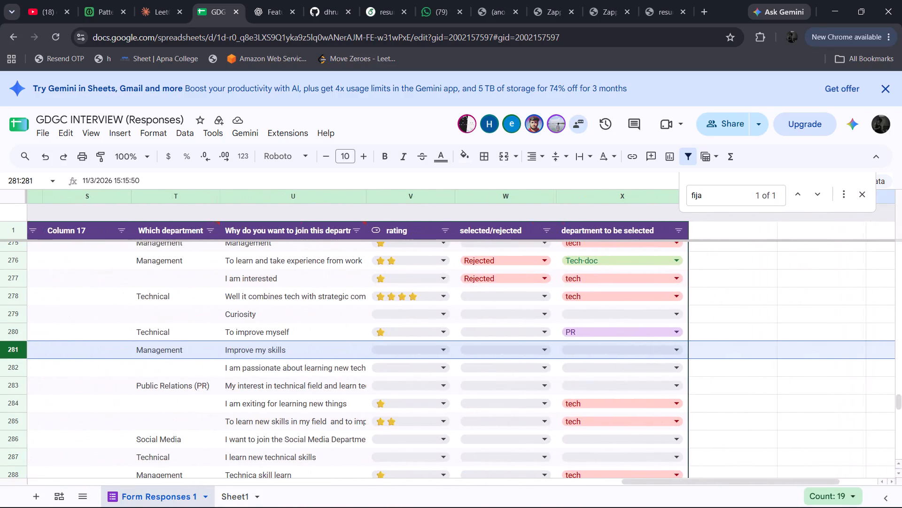
pyautogui.click(435, 351)
pyautogui.click(373, 368)
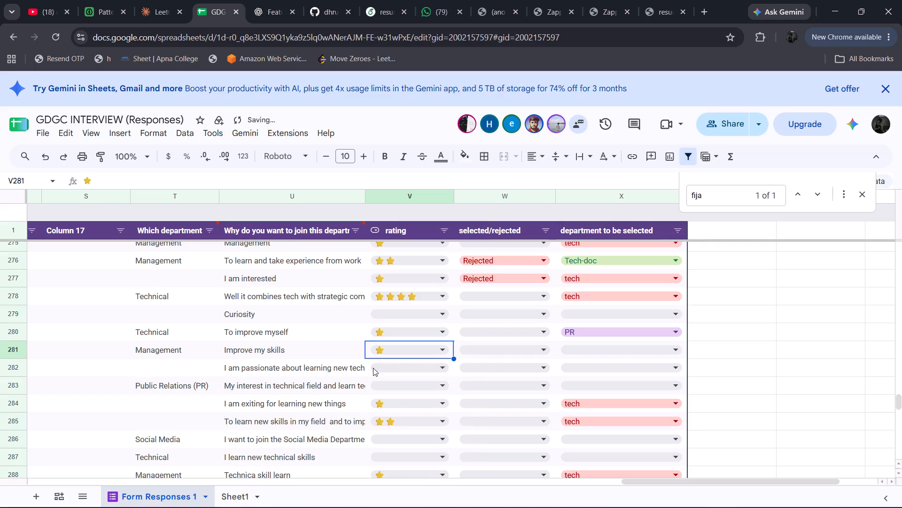
# Set the department to be selected for the applicant in row 281 to Management.
pyautogui.click(570, 347)
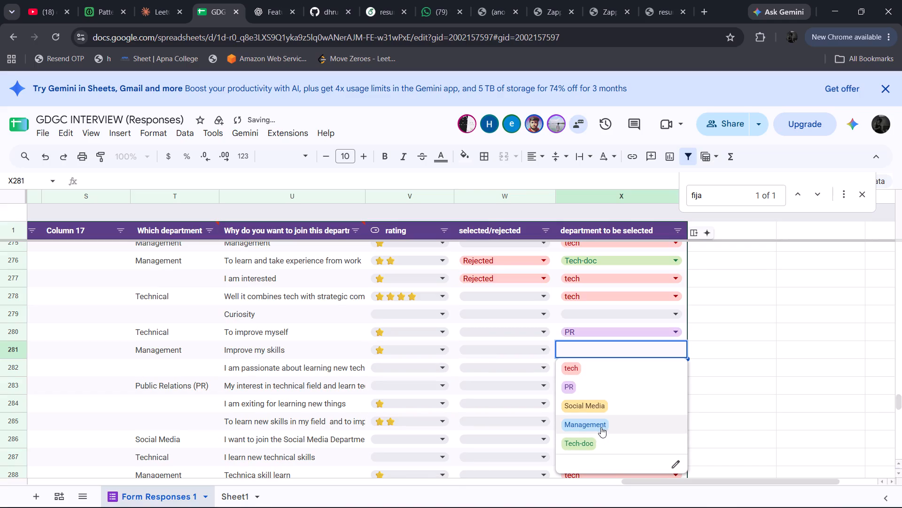
pyautogui.click(600, 427)
pyautogui.hscroll(9, 482, 389)
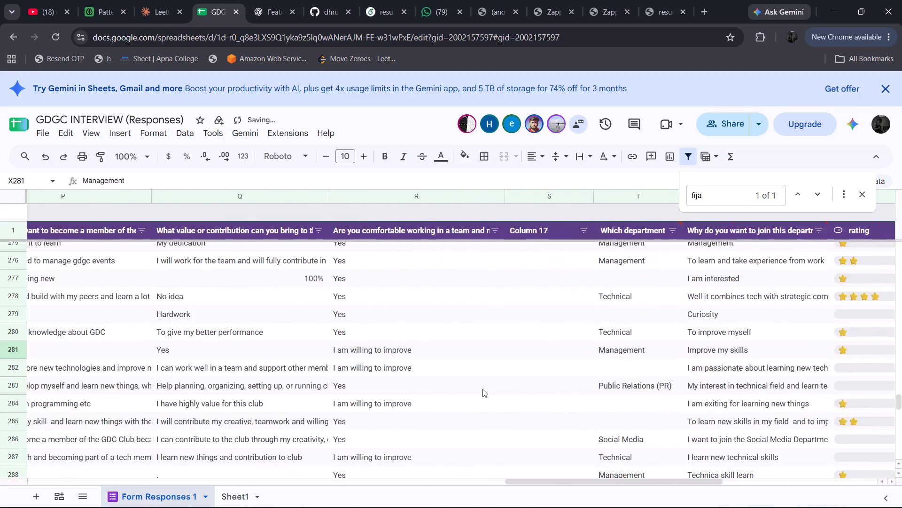
pyautogui.hscroll(4, 482, 389)
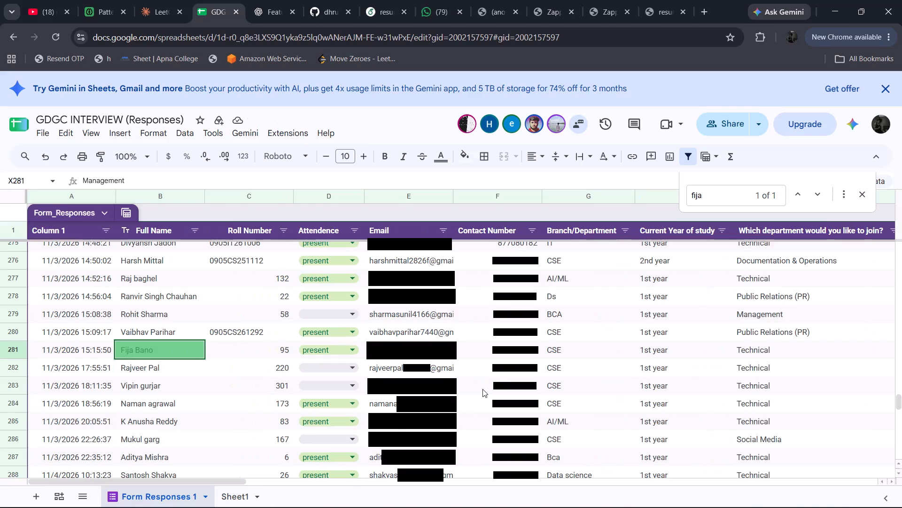
pyautogui.doubleClick(696, 197)
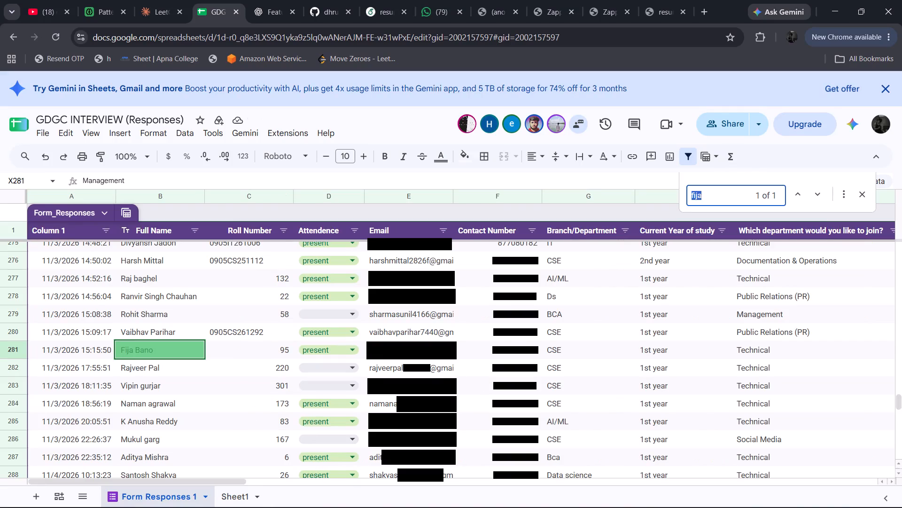
pyautogui.press('BackSpace')
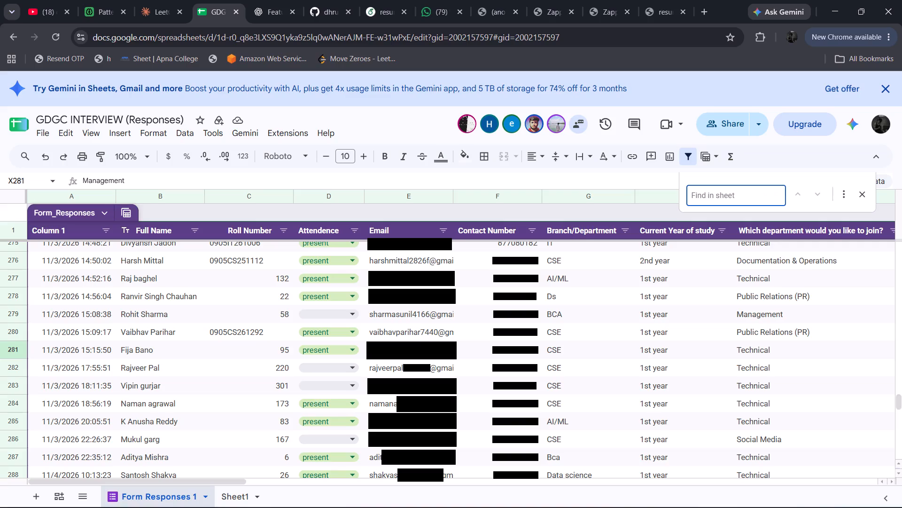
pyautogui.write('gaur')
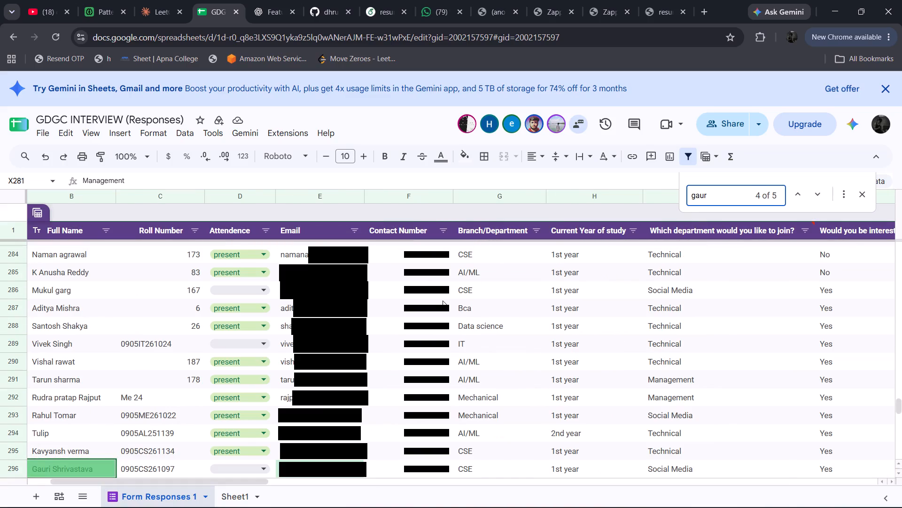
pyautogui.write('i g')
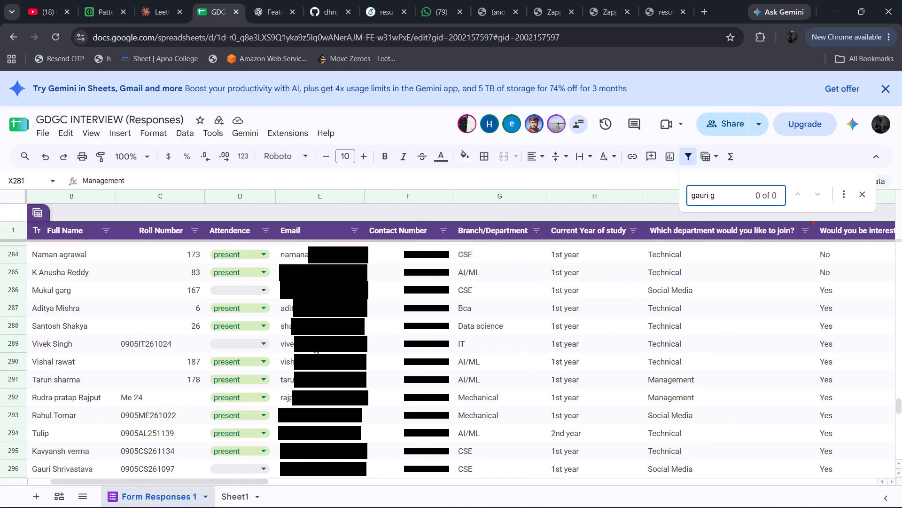
# Look through the applicants' names and attendance back to the earliest responses for the applicant being sought.
pyautogui.hscroll(6, 314, 345)
pyautogui.scroll(-6, 314, 345)
pyautogui.scroll(10, 314, 345)
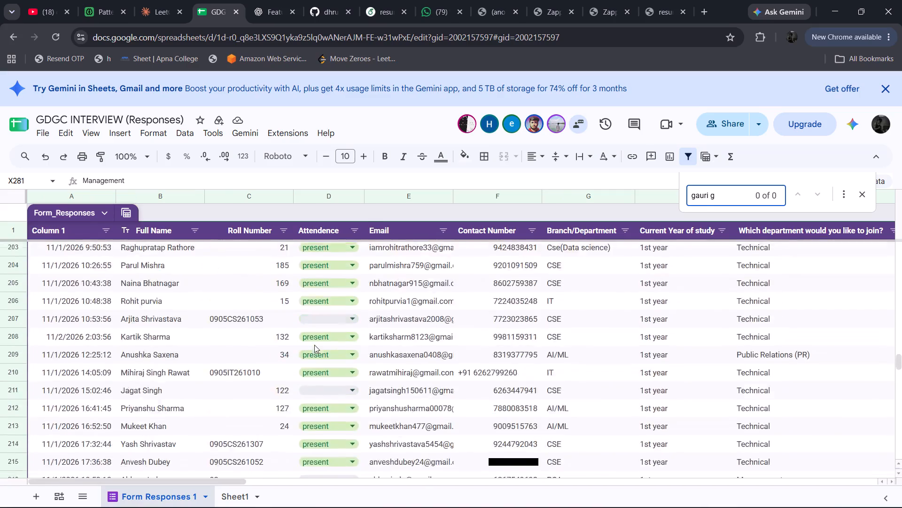
pyautogui.scroll(9, 314, 345)
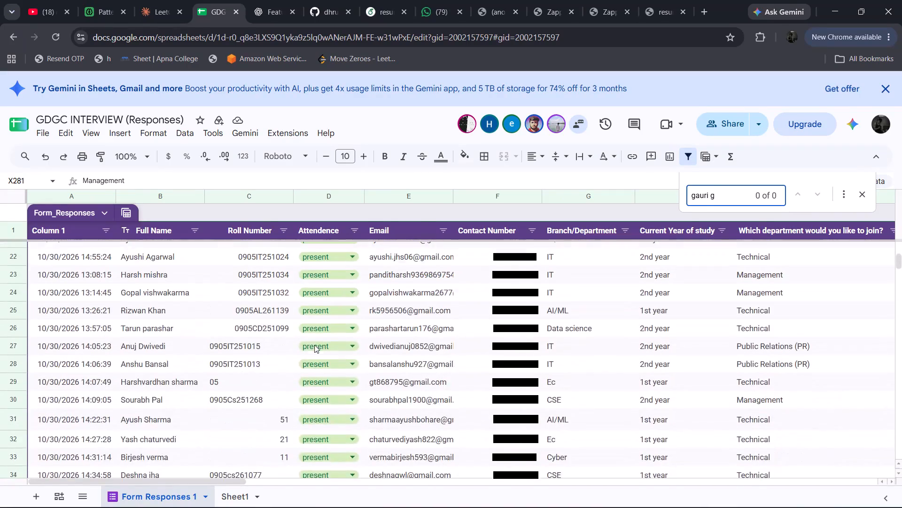
pyautogui.scroll(11, 314, 345)
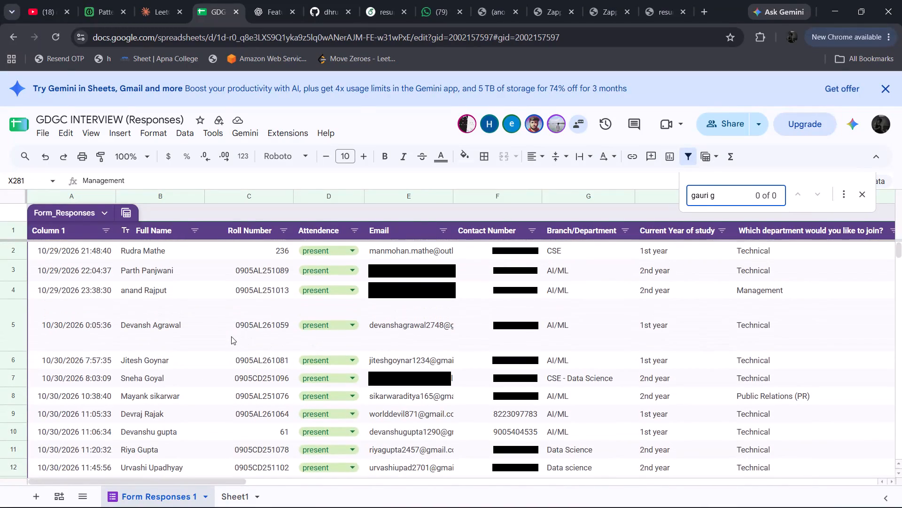
pyautogui.scroll(-5, 231, 336)
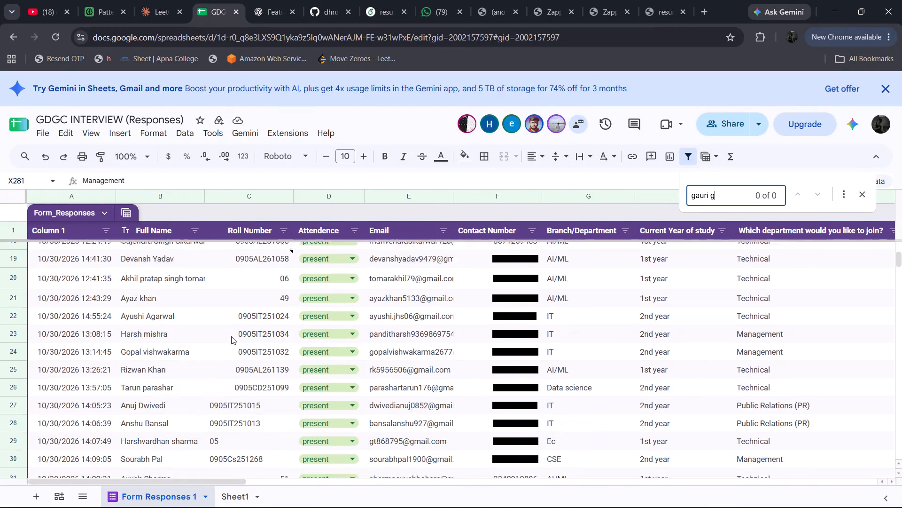
pyautogui.scroll(-2, 231, 336)
pyautogui.scroll(3, 231, 336)
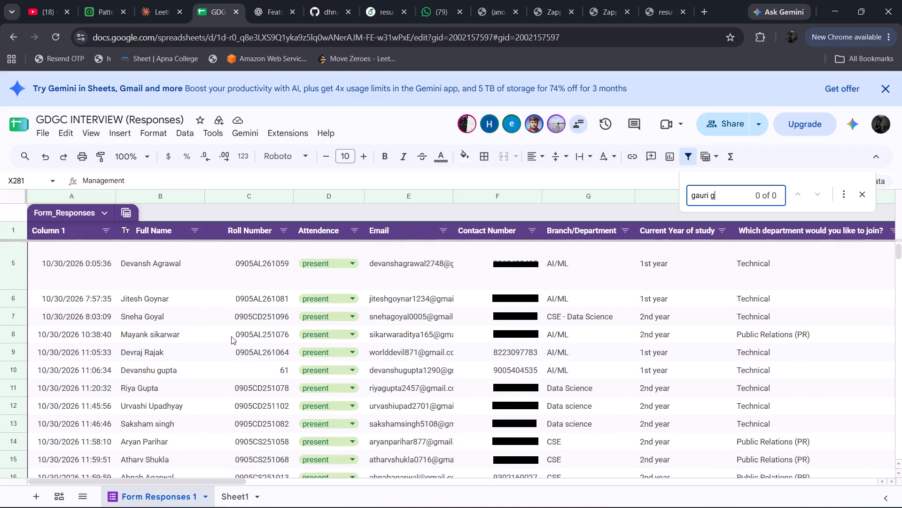
pyautogui.scroll(5, 231, 336)
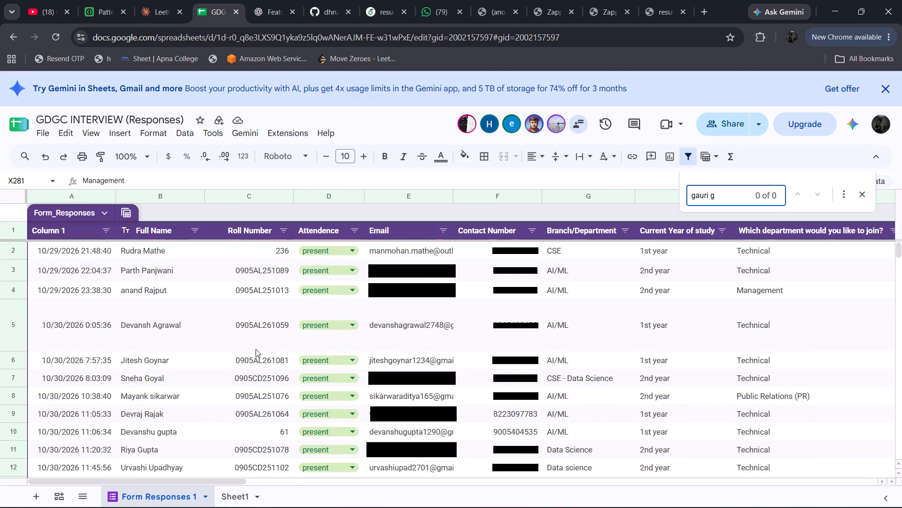
pyautogui.scroll(-1, 221, 314)
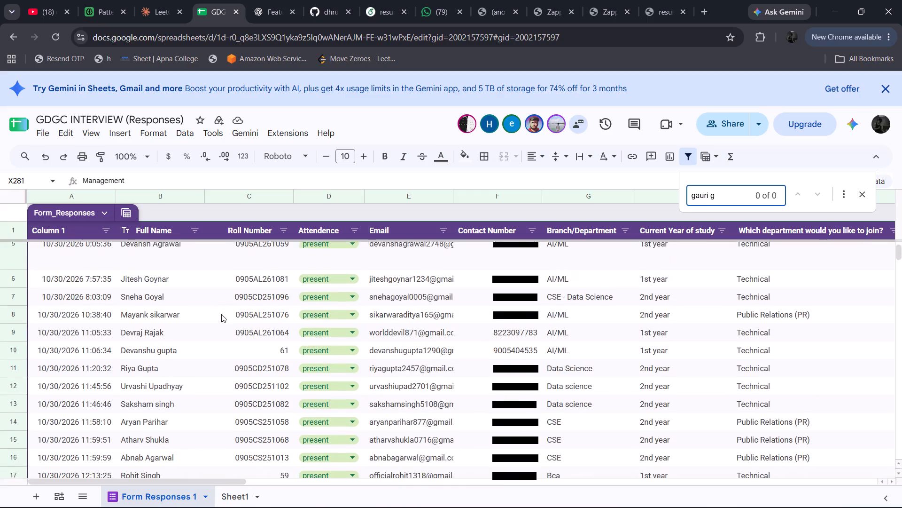
pyautogui.scroll(-1, 221, 314)
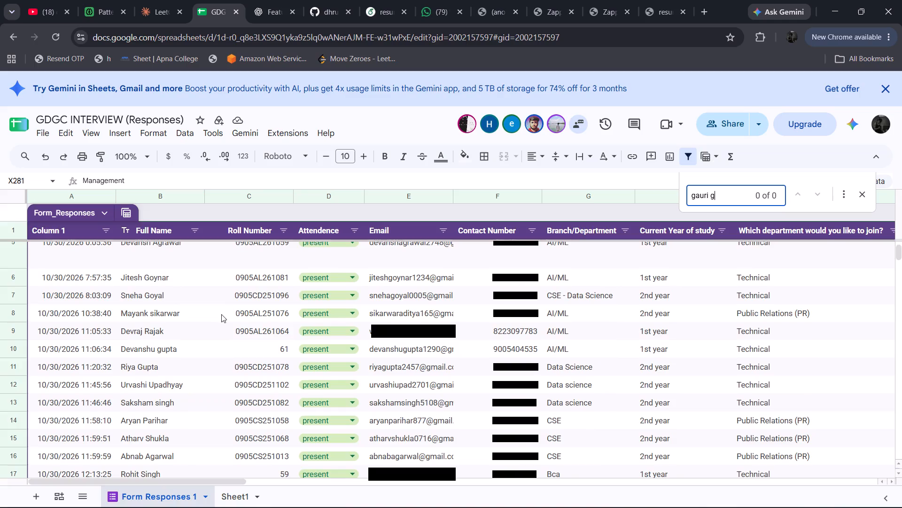
# Shorten the search to "gauri" and go to the matching applicant in row 296.
pyautogui.click(727, 198)
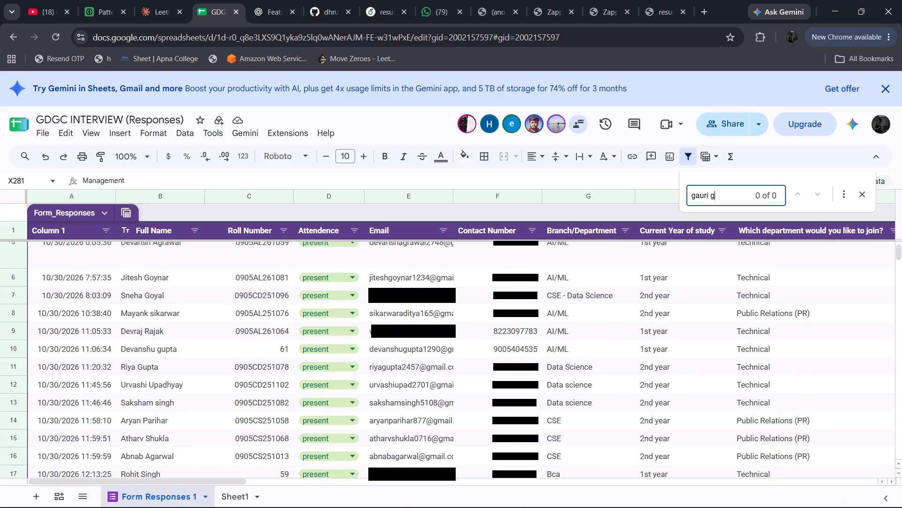
pyautogui.press('BackSpace')
pyautogui.press('BackSpace')
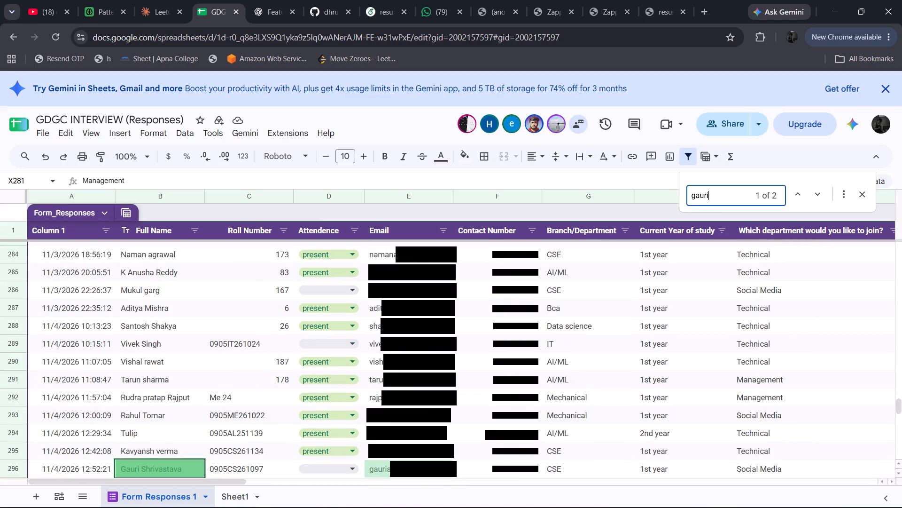
pyautogui.scroll(-1, 486, 309)
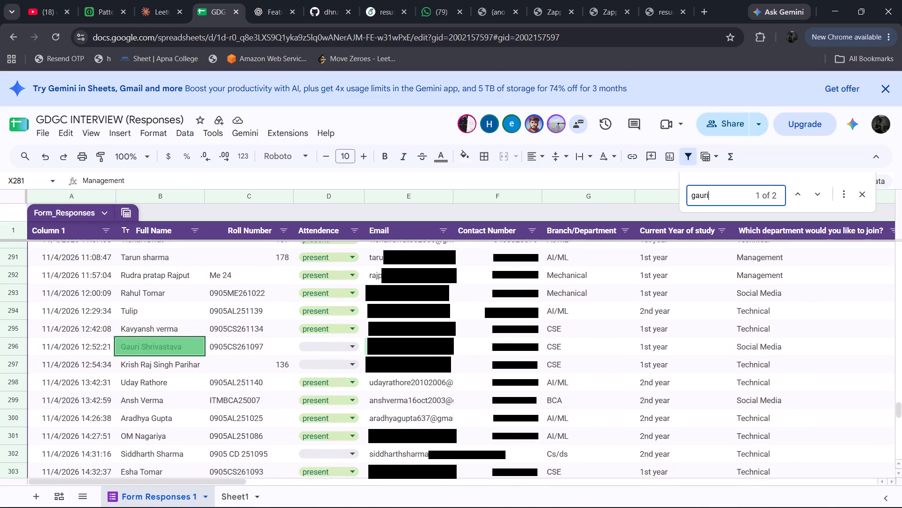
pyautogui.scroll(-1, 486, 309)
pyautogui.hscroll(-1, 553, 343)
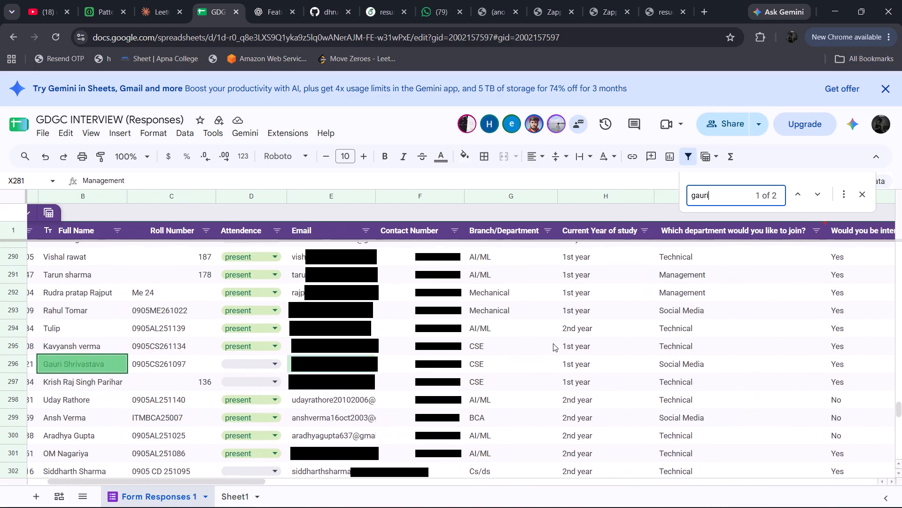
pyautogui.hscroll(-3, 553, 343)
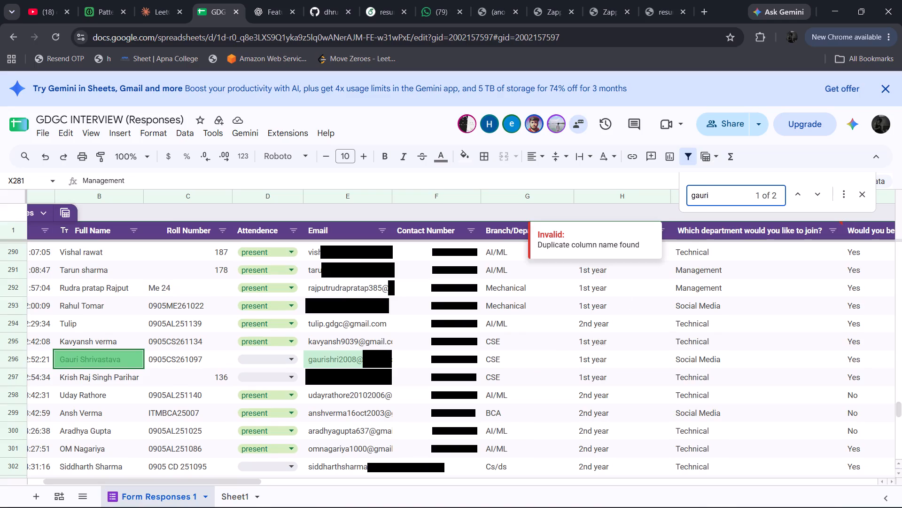
# Search the sheet for "viv" and select the matching applicant's row 289.
pyautogui.doubleClick(699, 198)
pyautogui.write('viv')
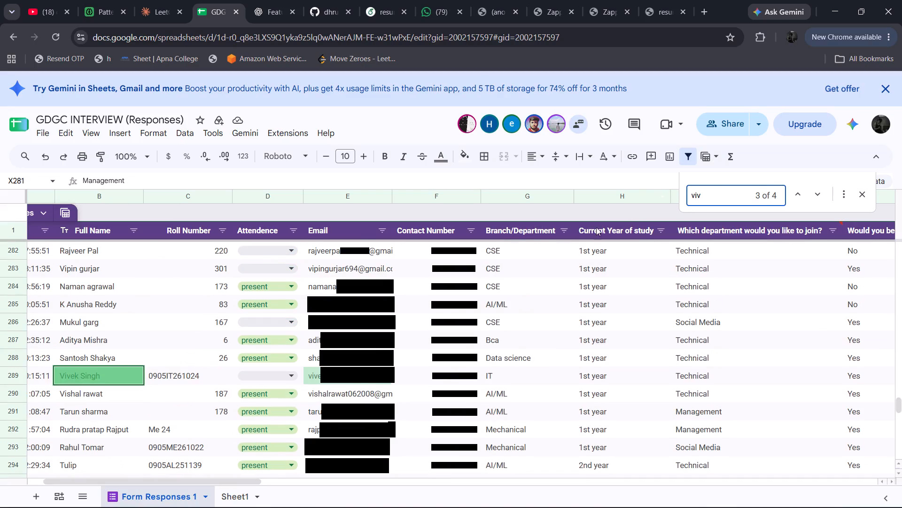
pyautogui.click(9, 377)
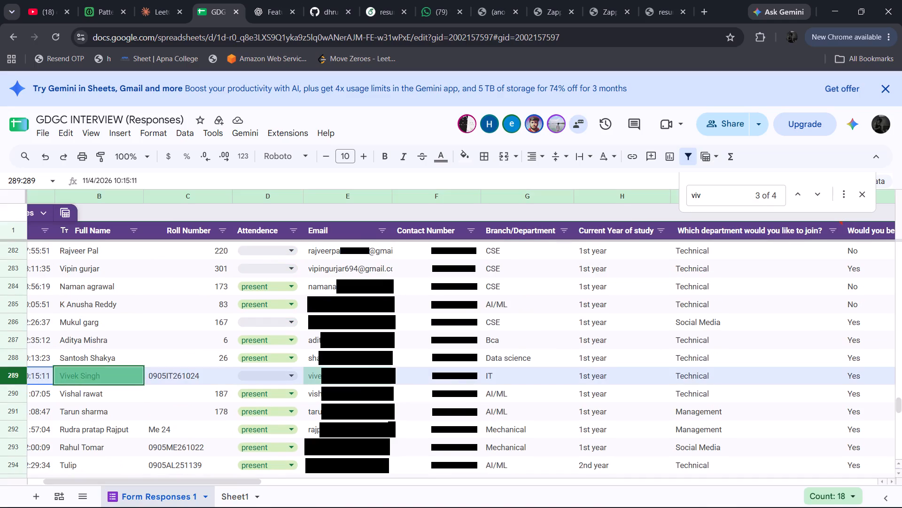
# Rate the applicant in row 289 one star and set the department to be selected to Management.
pyautogui.hscroll(-4, 658, 384)
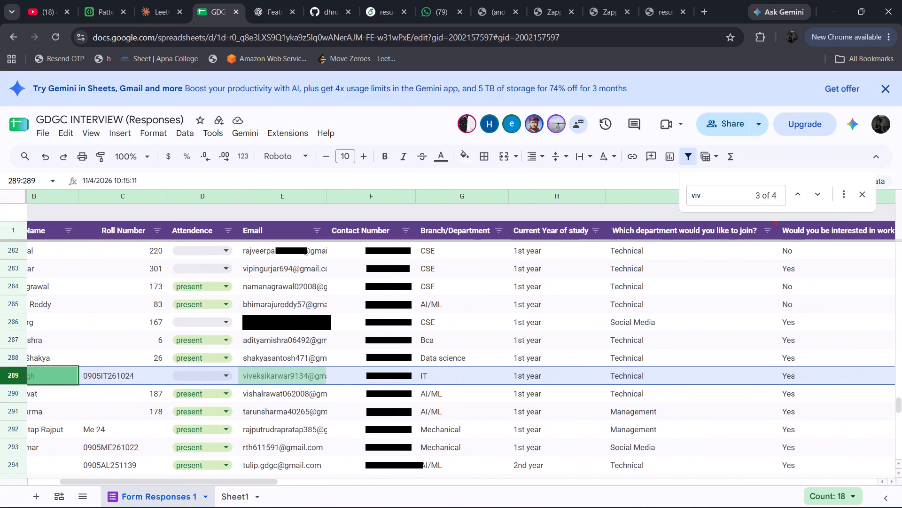
pyautogui.hscroll(-6, 658, 384)
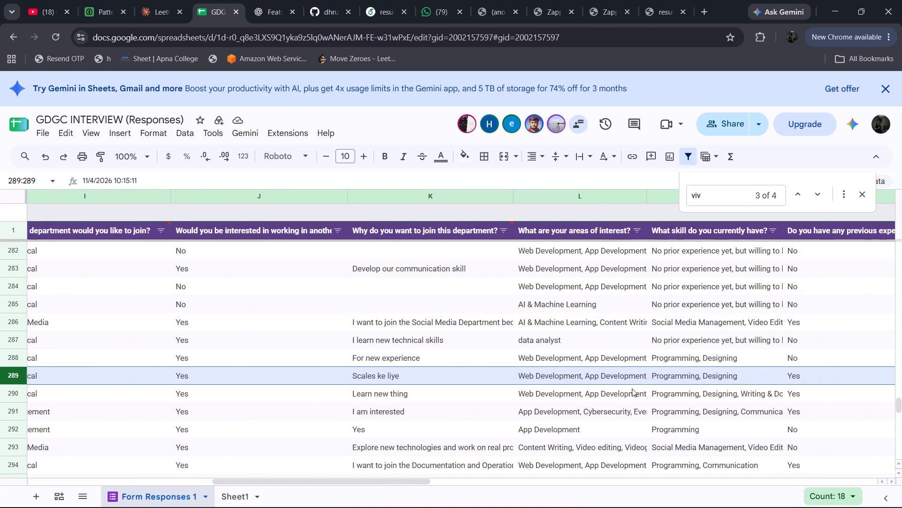
pyautogui.hscroll(-13, 630, 389)
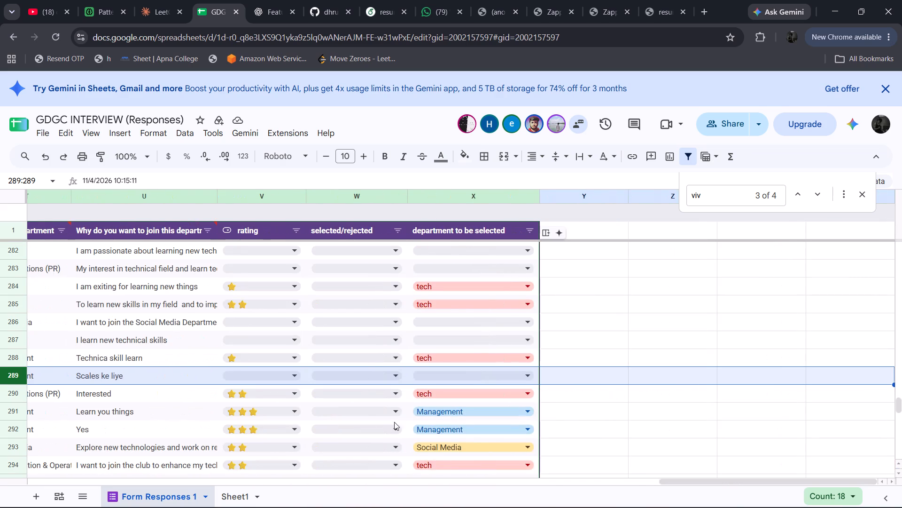
pyautogui.click(290, 378)
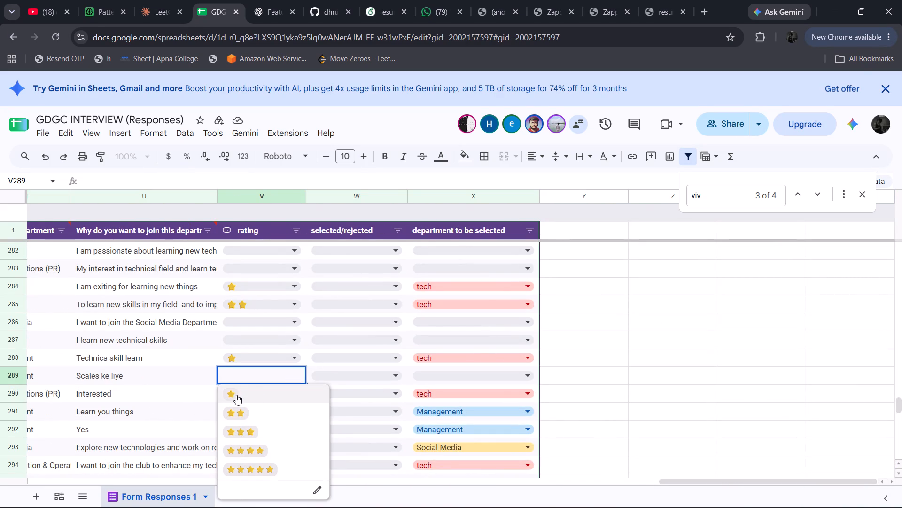
pyautogui.click(236, 395)
pyautogui.click(422, 376)
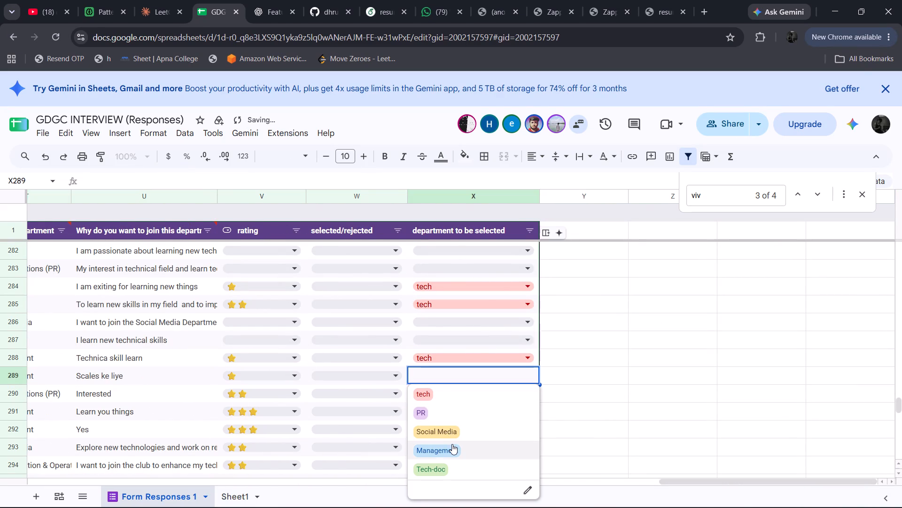
pyautogui.click(452, 447)
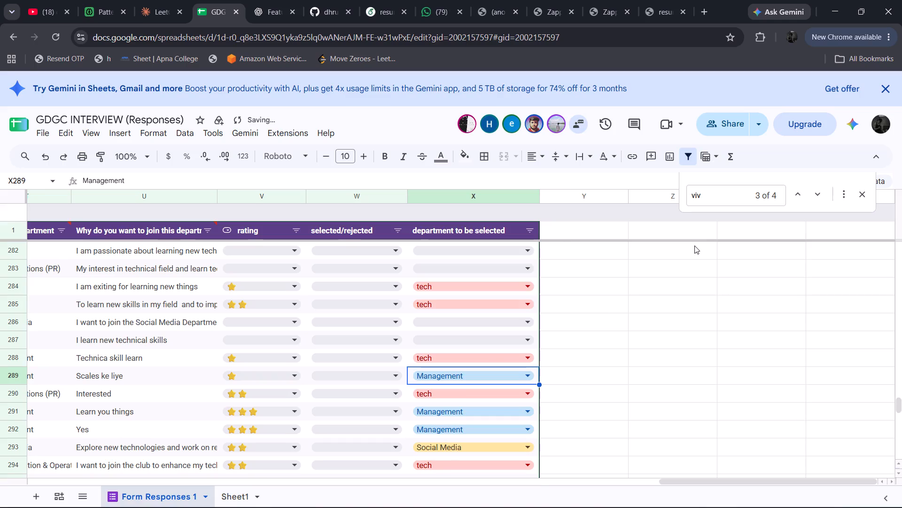
# Search the sheet for "gau" and look through the applicants' names and attendance from the last response back to about row 232.
pyautogui.doubleClick(694, 198)
pyautogui.write('gau')
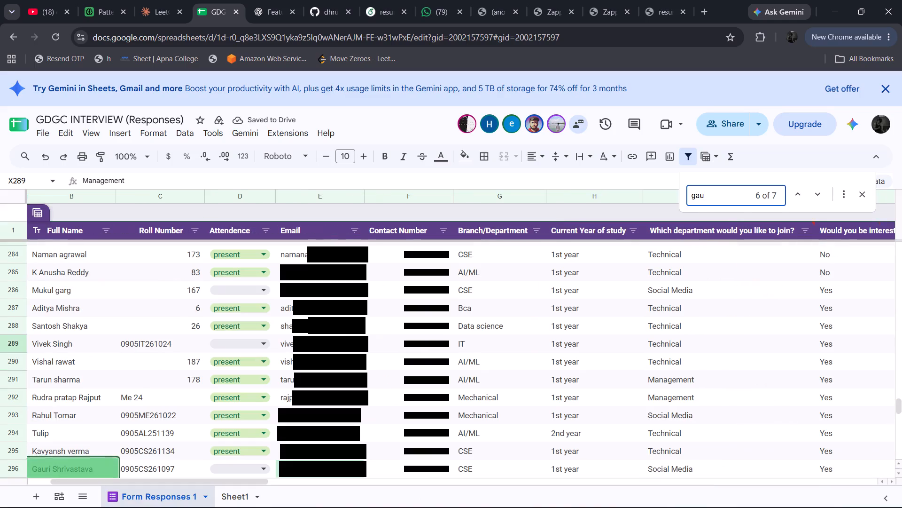
pyautogui.hscroll(5, 281, 319)
pyautogui.scroll(-6, 281, 319)
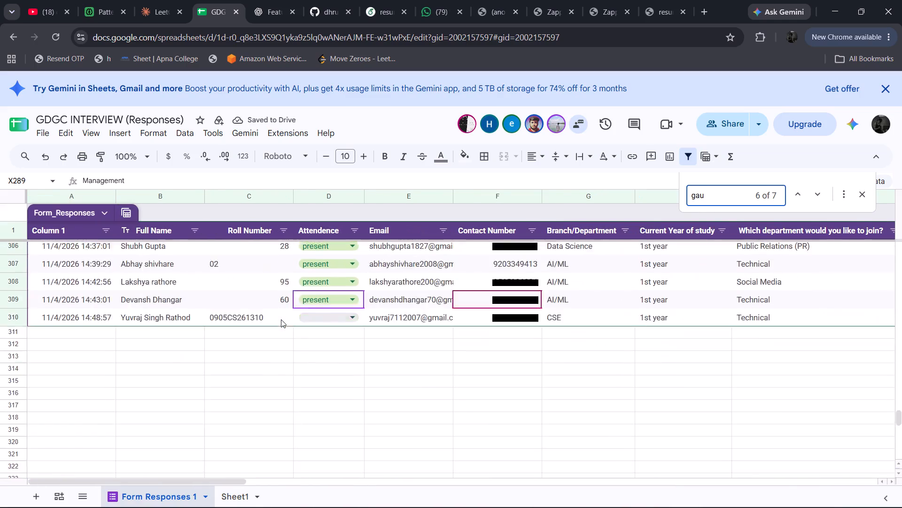
pyautogui.scroll(4, 281, 319)
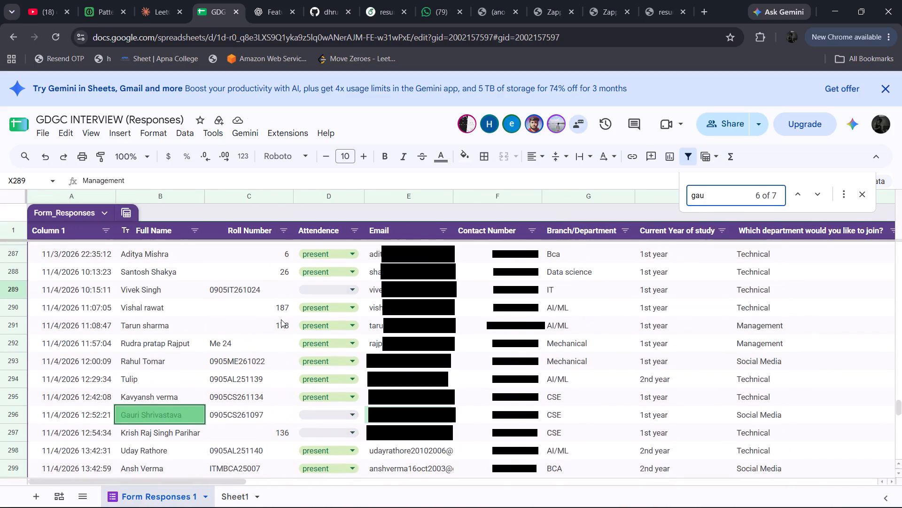
pyautogui.scroll(2, 281, 319)
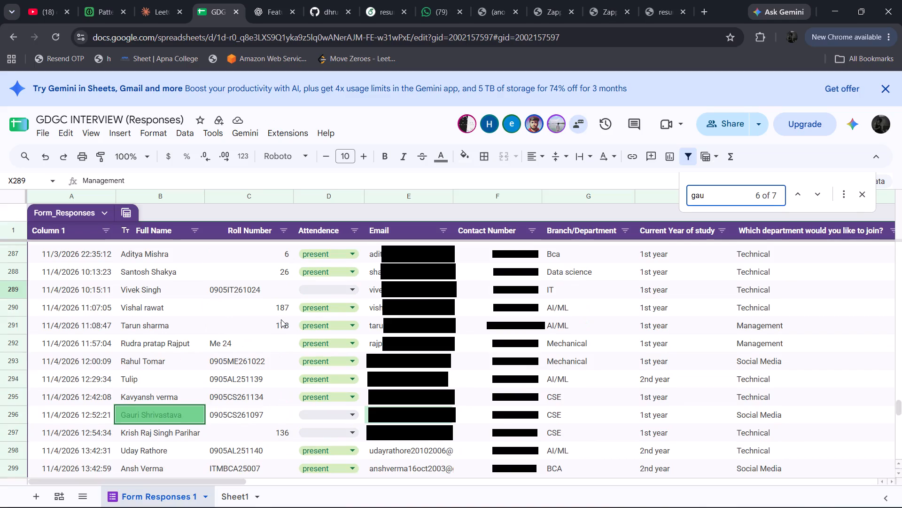
pyautogui.scroll(13, 281, 319)
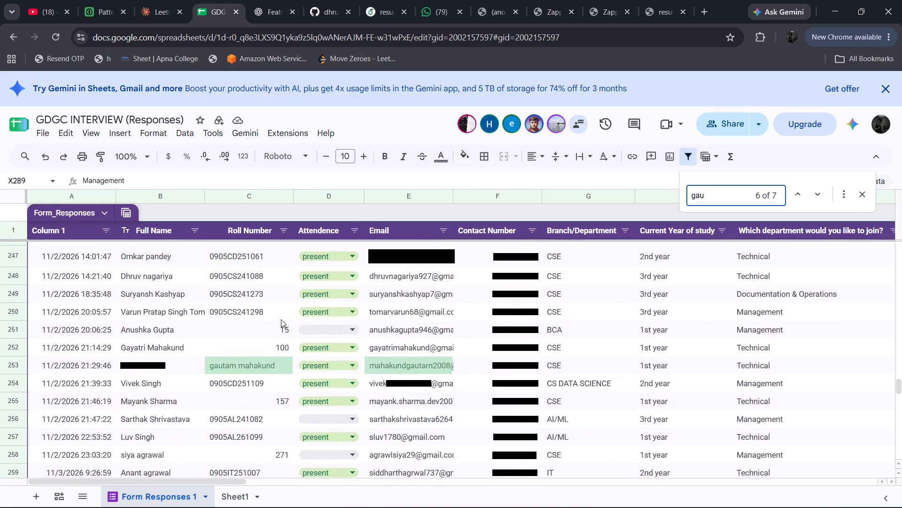
pyautogui.scroll(1, 281, 319)
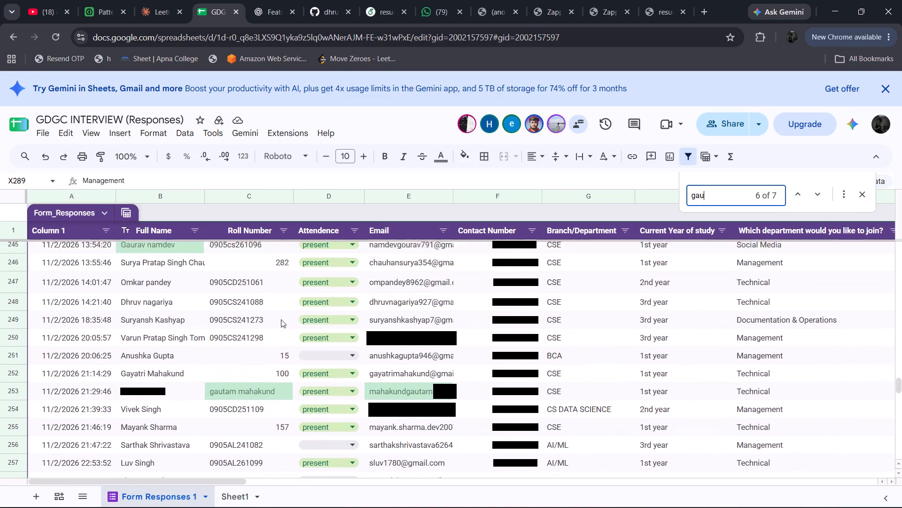
pyautogui.scroll(2, 281, 319)
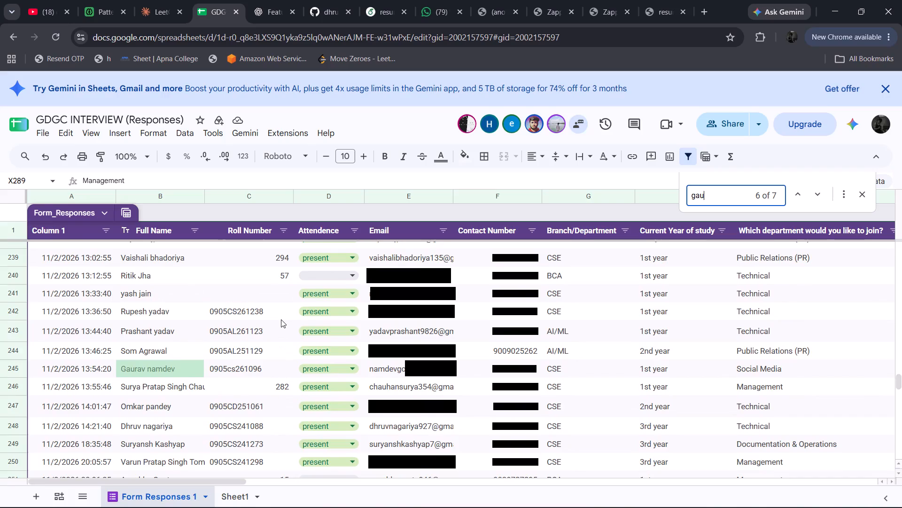
pyautogui.scroll(3, 281, 319)
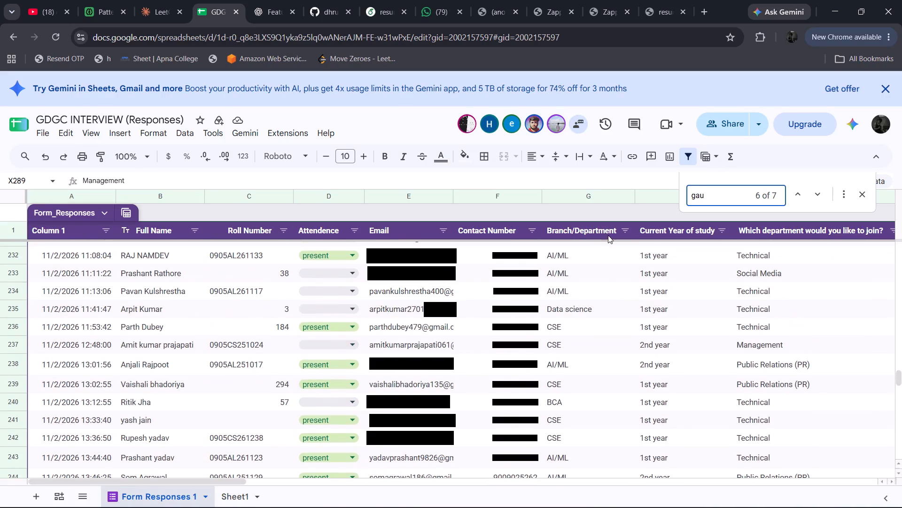
# Replace the search with "adi" and select the matching applicant's row 287.
pyautogui.doubleClick(697, 196)
pyautogui.press('BackSpace')
pyautogui.write('adi')
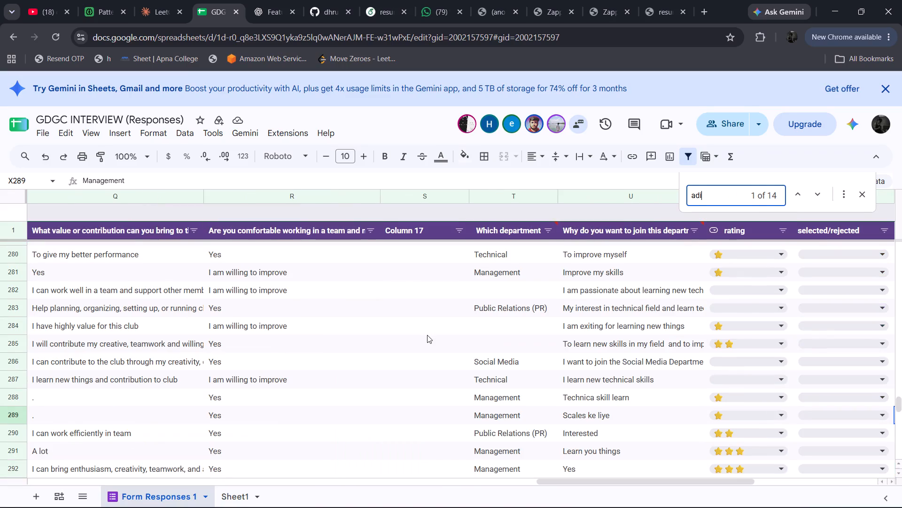
pyautogui.hscroll(15, 427, 335)
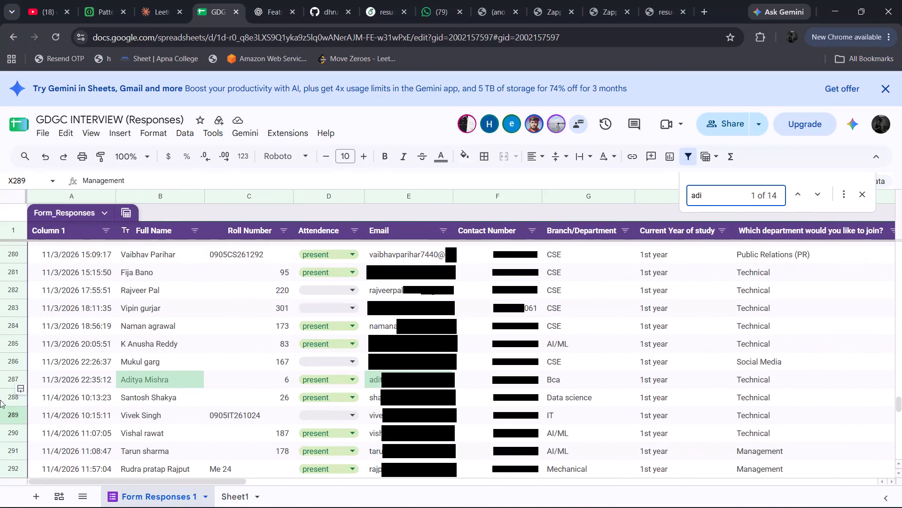
pyautogui.click(11, 382)
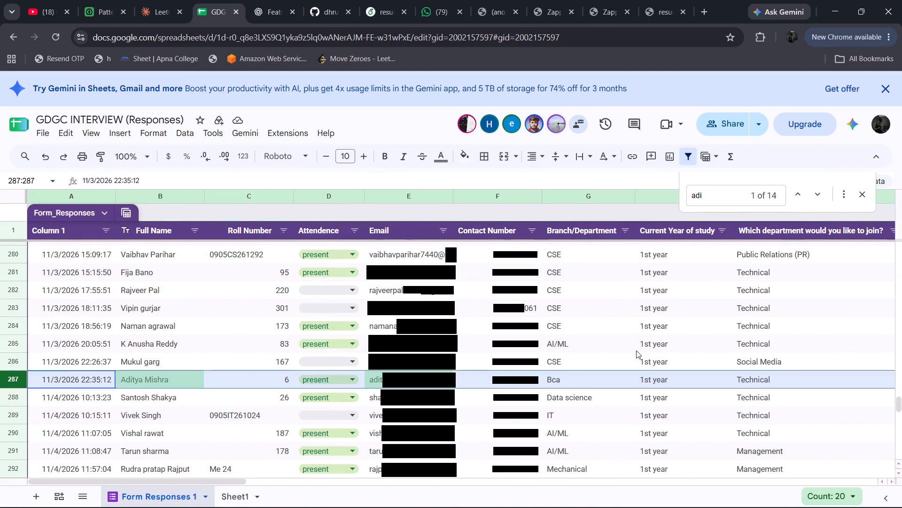
pyautogui.hscroll(-4, 677, 382)
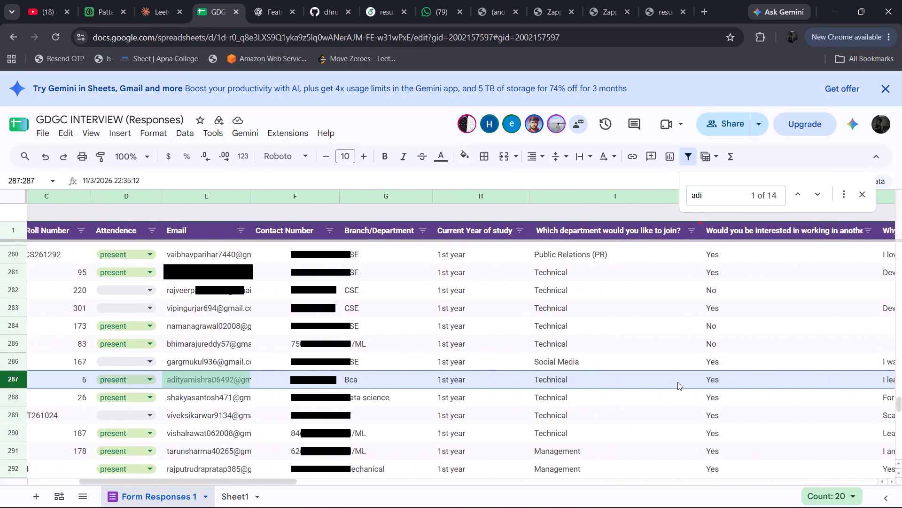
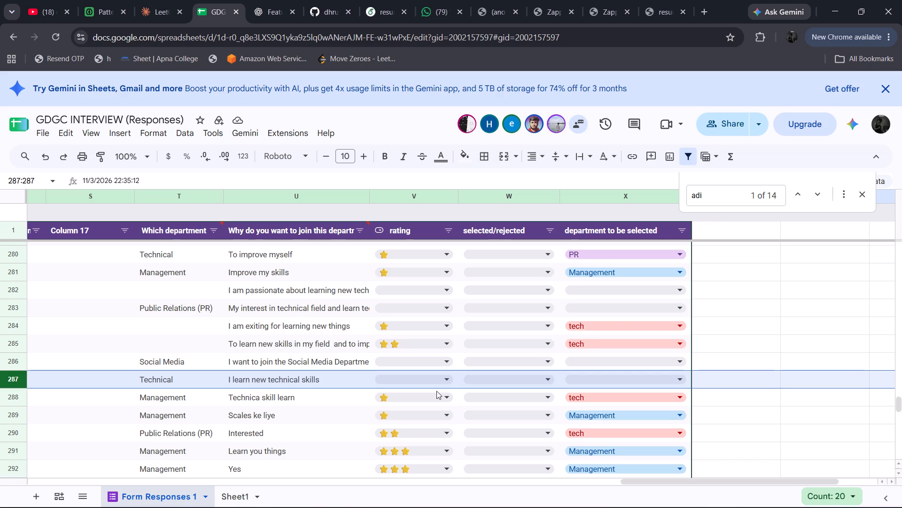
# Rate the applicant in row 287 two stars and set the department to be selected to tech.
pyautogui.click(398, 382)
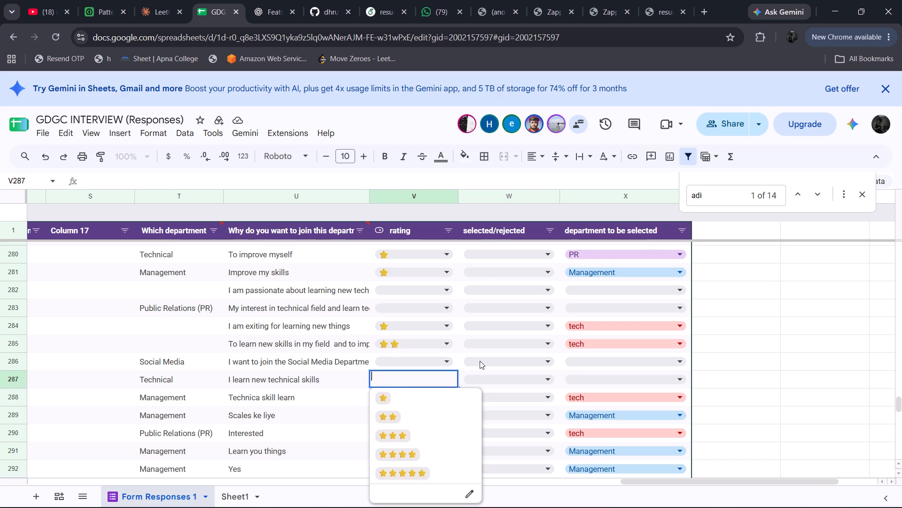
pyautogui.click(459, 374)
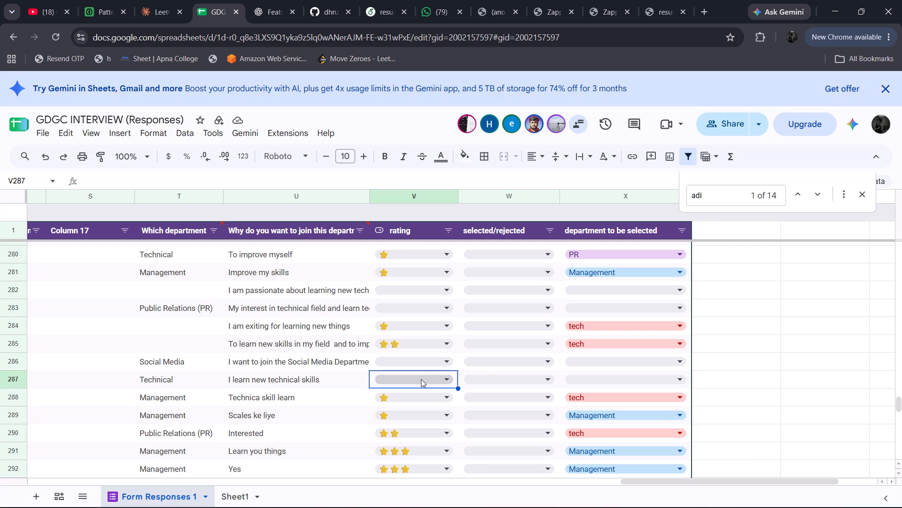
pyautogui.moveTo(420, 380); pyautogui.dragTo(383, 412)
pyautogui.click(383, 412)
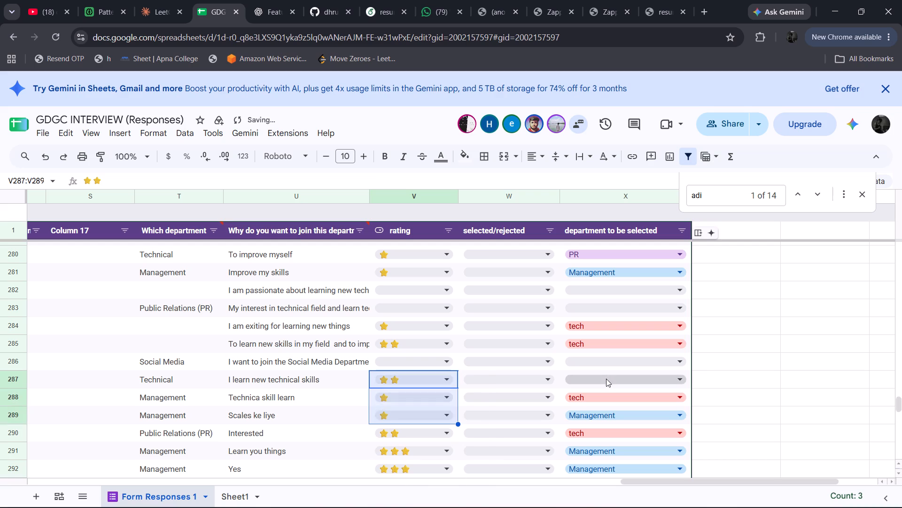
pyautogui.click(606, 380)
pyautogui.click(571, 400)
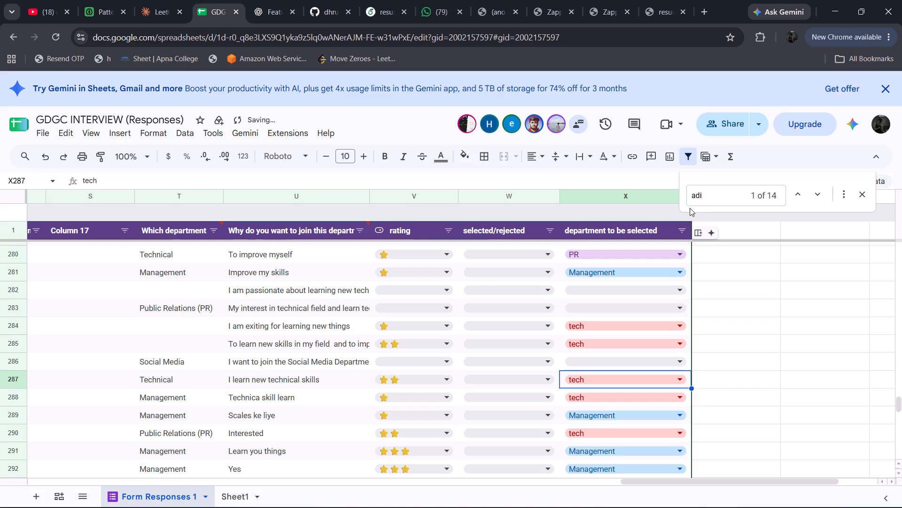
# Search the sheet for "ga" and look through the applicants' names and attendance from the last response back to the first.
pyautogui.doubleClick(698, 196)
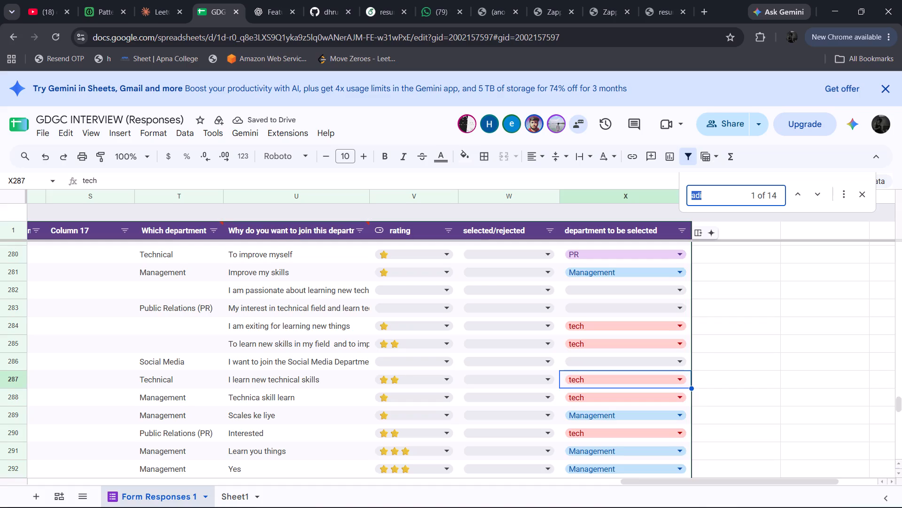
pyautogui.hscroll(20, 386, 299)
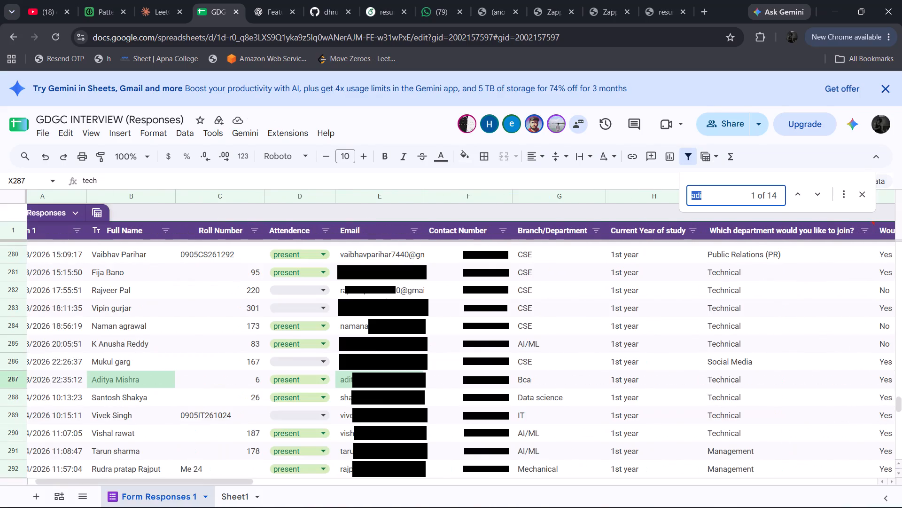
pyautogui.write('ga')
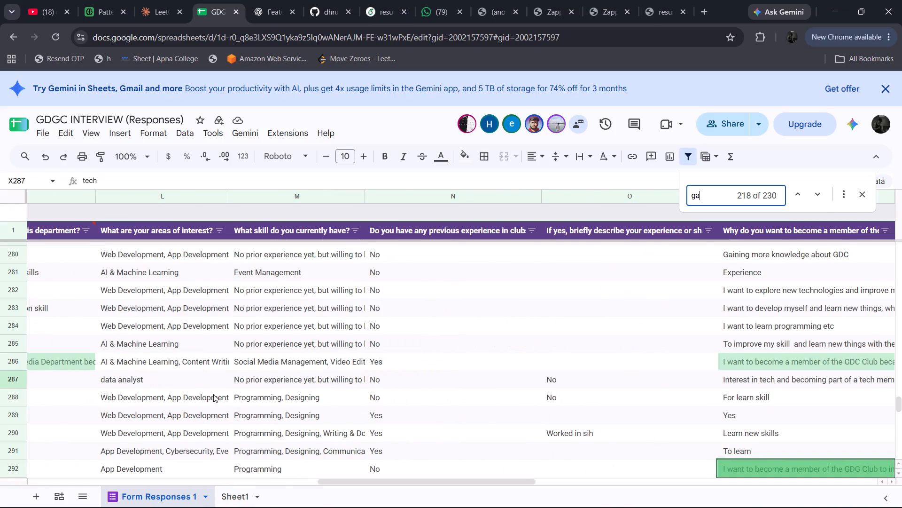
pyautogui.hscroll(8, 213, 394)
pyautogui.scroll(-3, 213, 394)
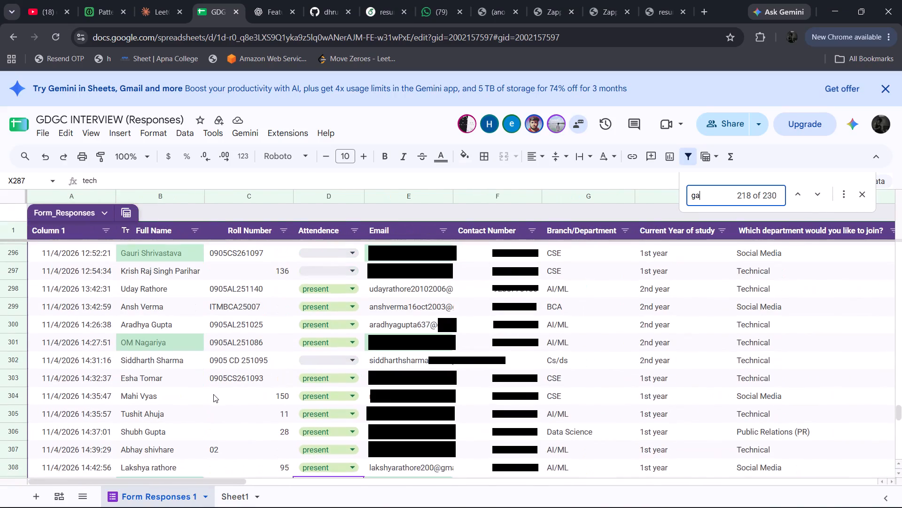
pyautogui.scroll(-2, 213, 394)
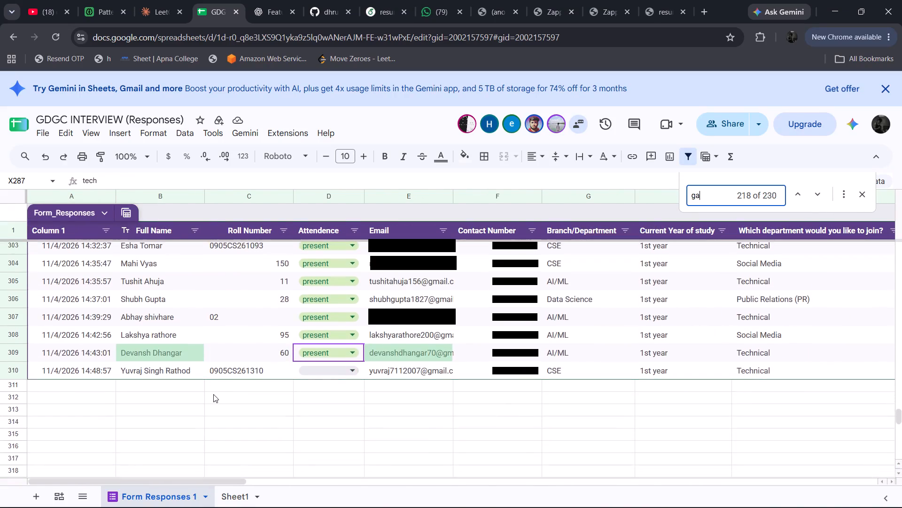
pyautogui.scroll(8, 213, 394)
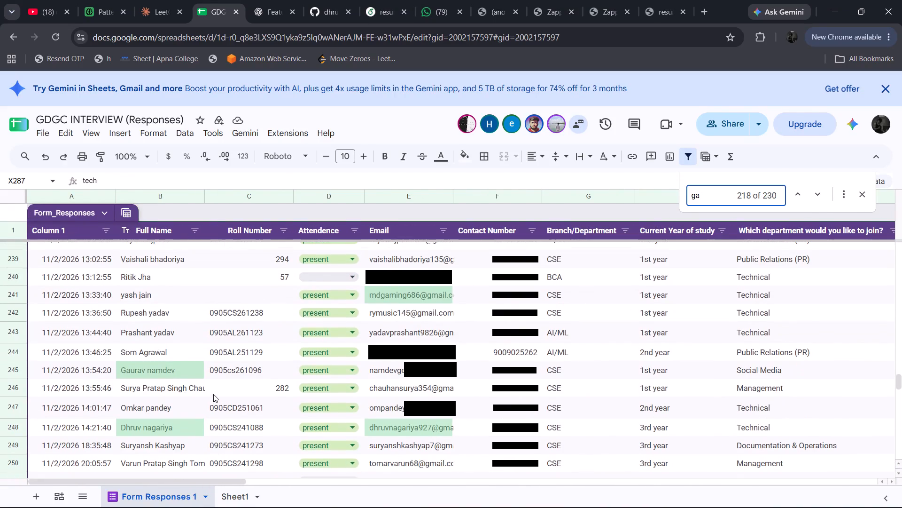
pyautogui.scroll(5, 213, 394)
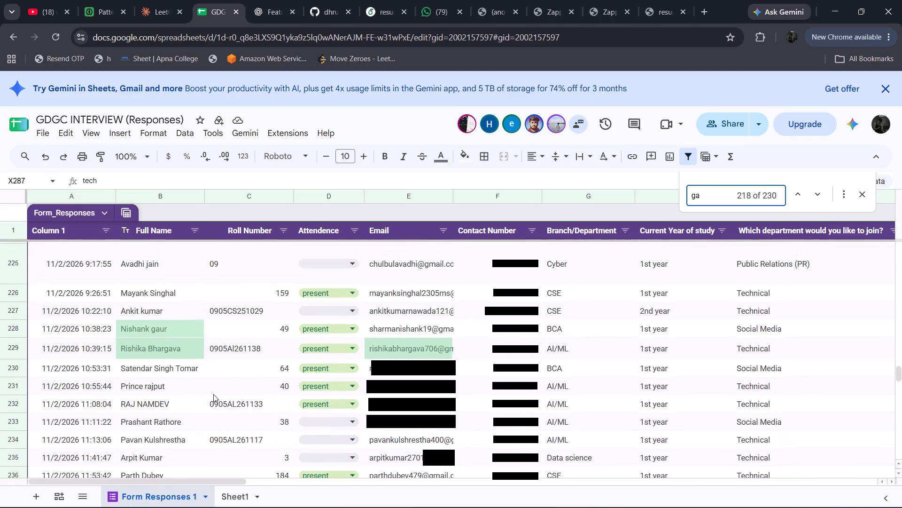
pyautogui.scroll(6, 213, 394)
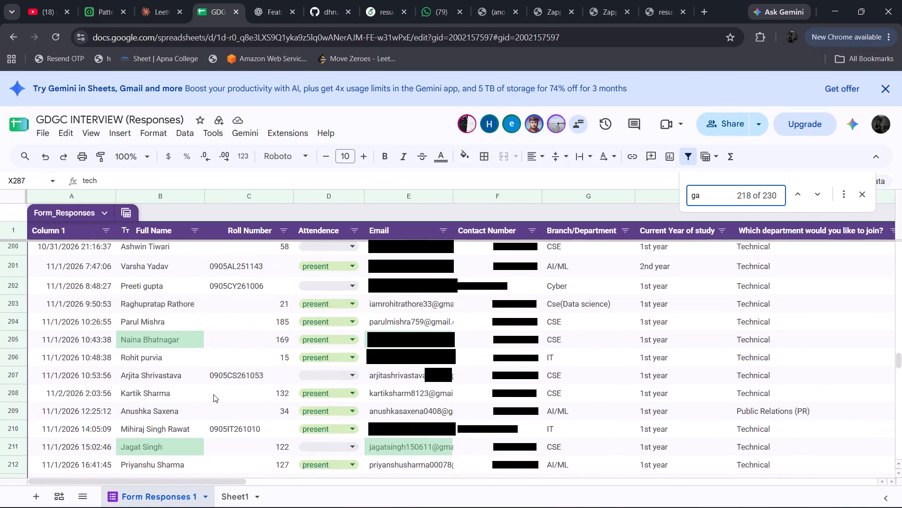
pyautogui.scroll(6, 213, 394)
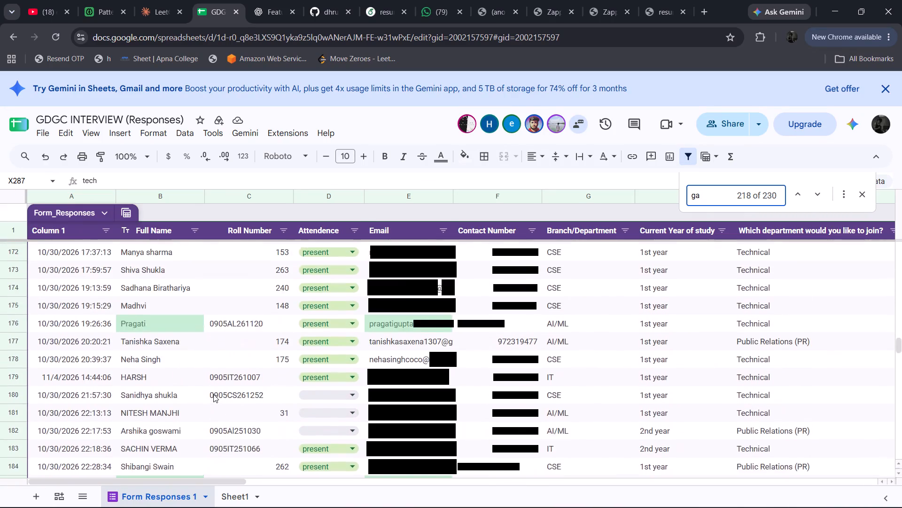
pyautogui.scroll(6, 213, 394)
pyautogui.scroll(-3, 213, 394)
pyautogui.scroll(3, 213, 394)
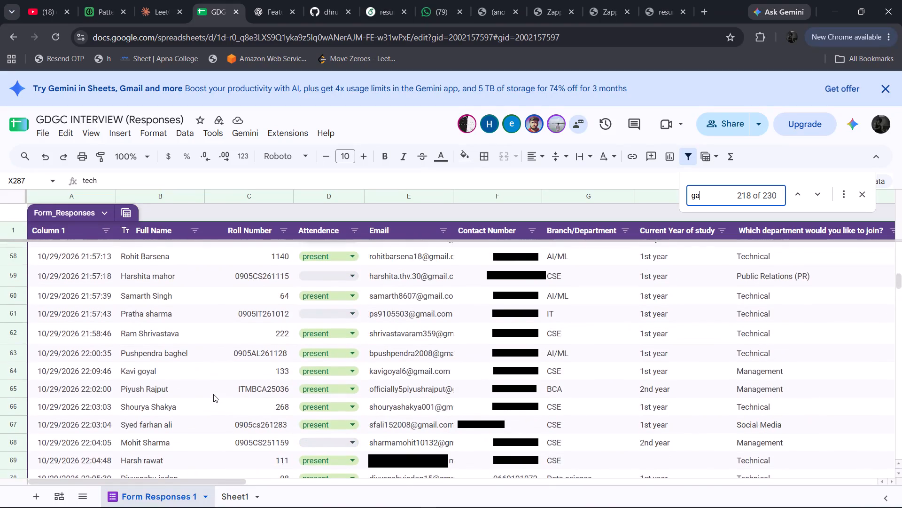
pyautogui.scroll(5, 213, 394)
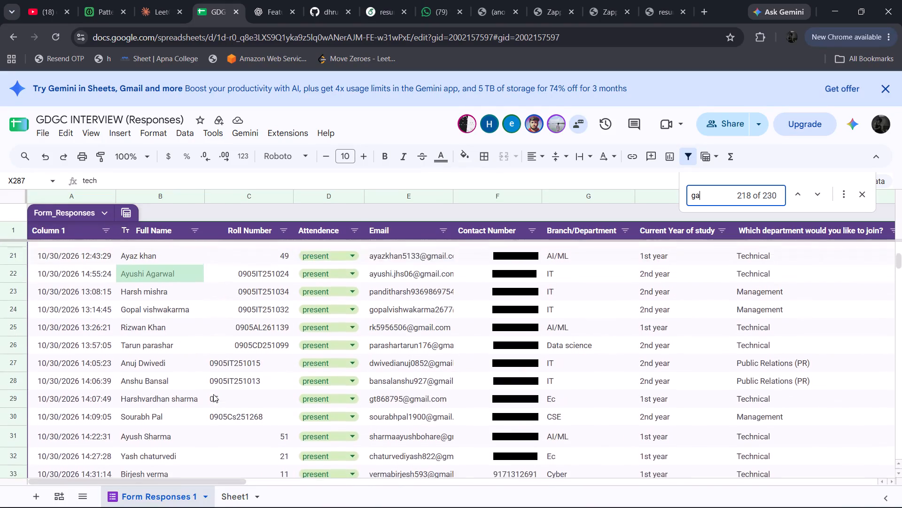
pyautogui.scroll(7, 213, 394)
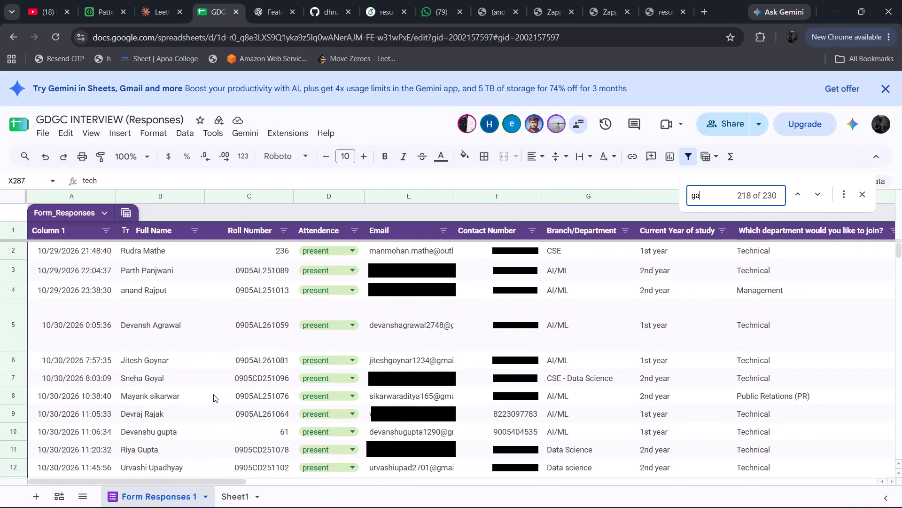
# Replace the search with "gou" and select the row 260 of the applicant whose name matches.
pyautogui.click(703, 194)
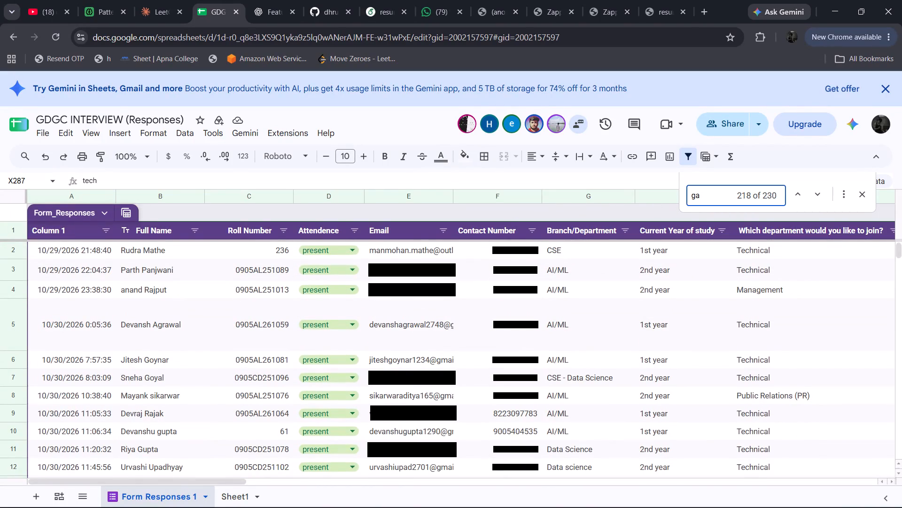
pyautogui.press('BackSpace')
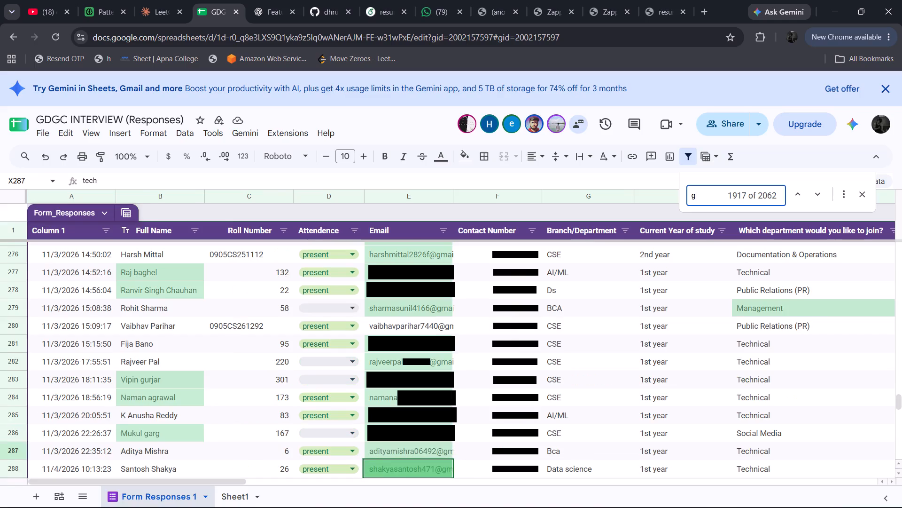
pyautogui.write('ou')
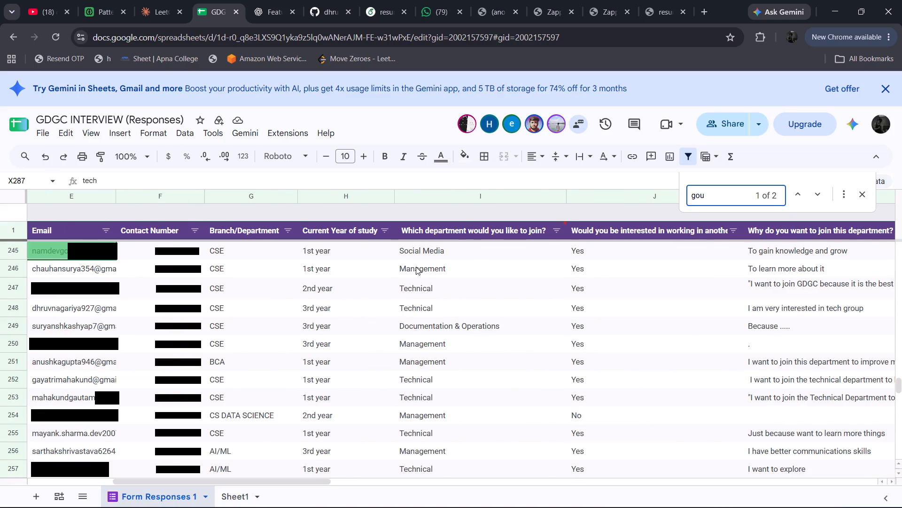
pyautogui.hscroll(11, 387, 277)
pyautogui.scroll(9, 180, 349)
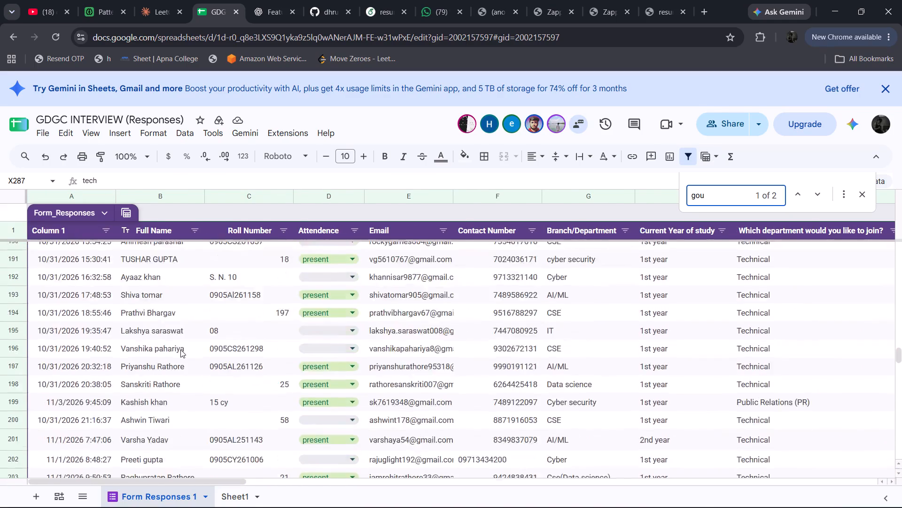
pyautogui.scroll(8, 180, 349)
pyautogui.scroll(-8, 180, 349)
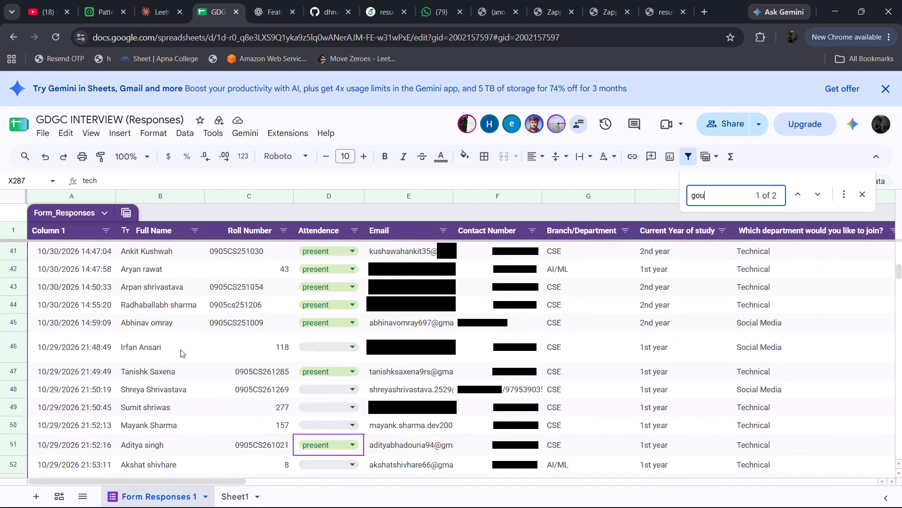
pyautogui.scroll(-9, 180, 349)
pyautogui.scroll(2, 180, 349)
pyautogui.scroll(-1, 180, 349)
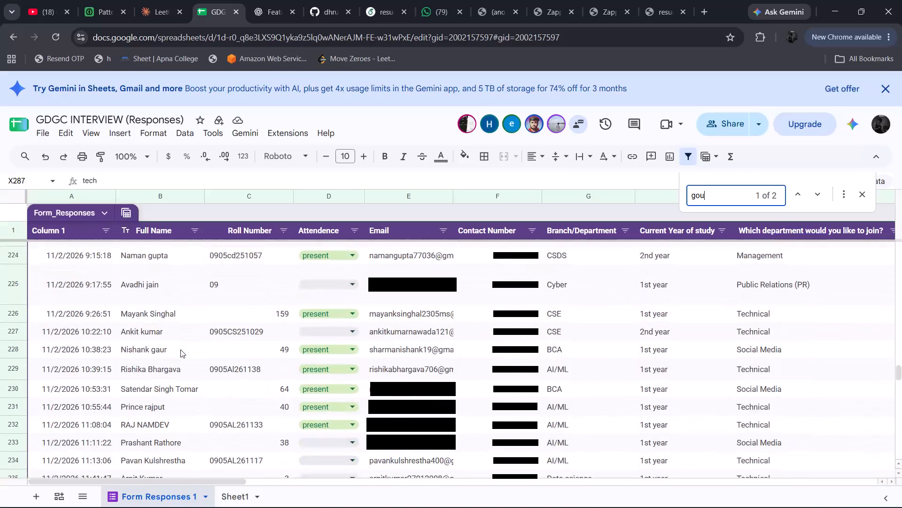
pyautogui.scroll(-4, 180, 349)
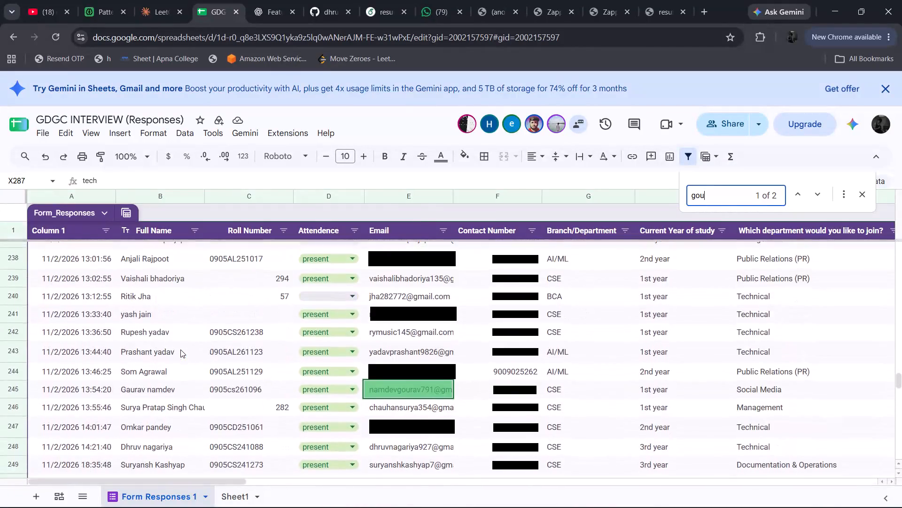
pyautogui.scroll(-4, 180, 349)
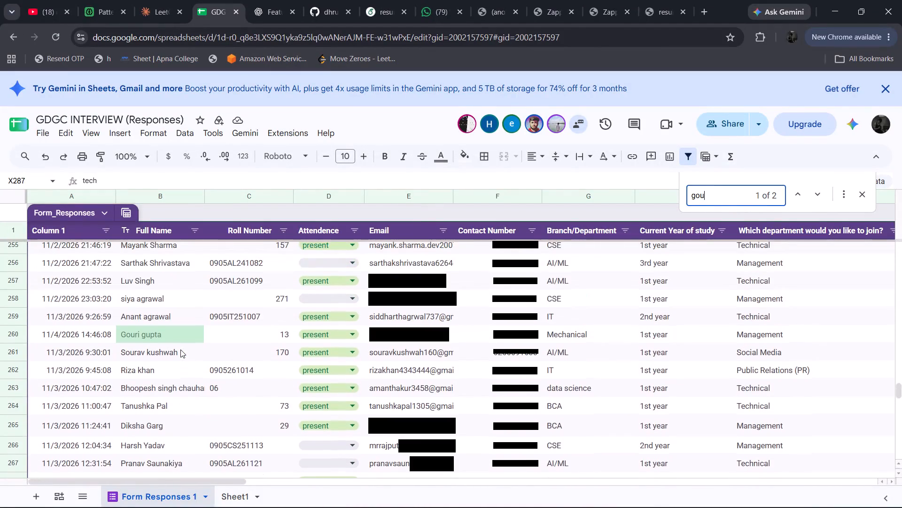
pyautogui.scroll(-1, 180, 349)
pyautogui.click(15, 330)
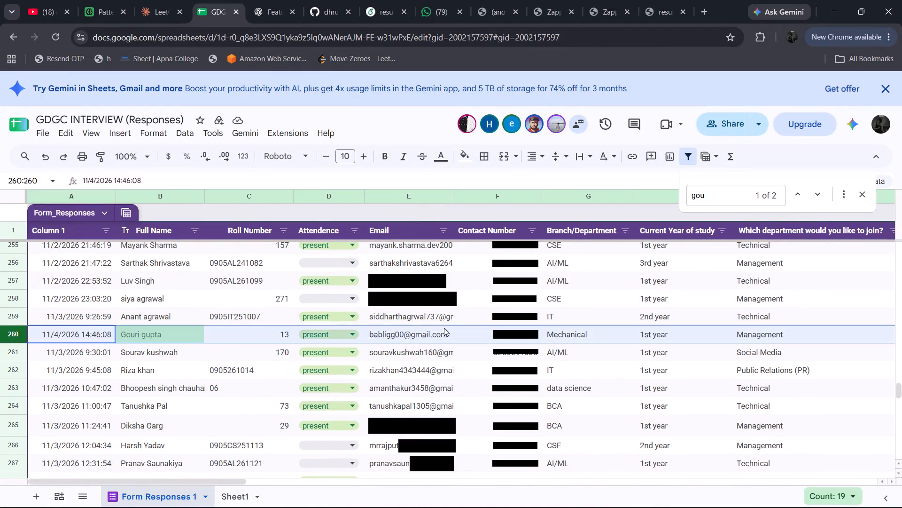
# Rate the applicant in row 260 one star and set the department to be selected to Management.
pyautogui.hscroll(-7, 480, 337)
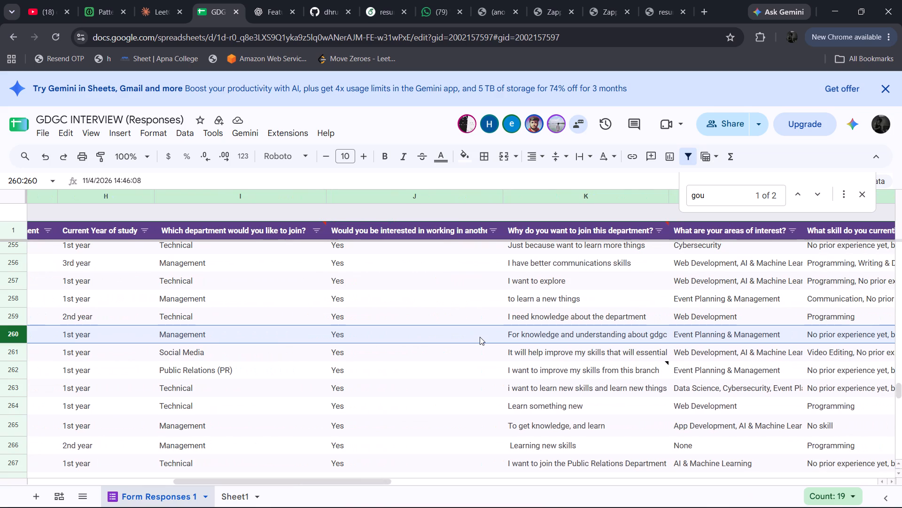
pyautogui.hscroll(-6, 480, 337)
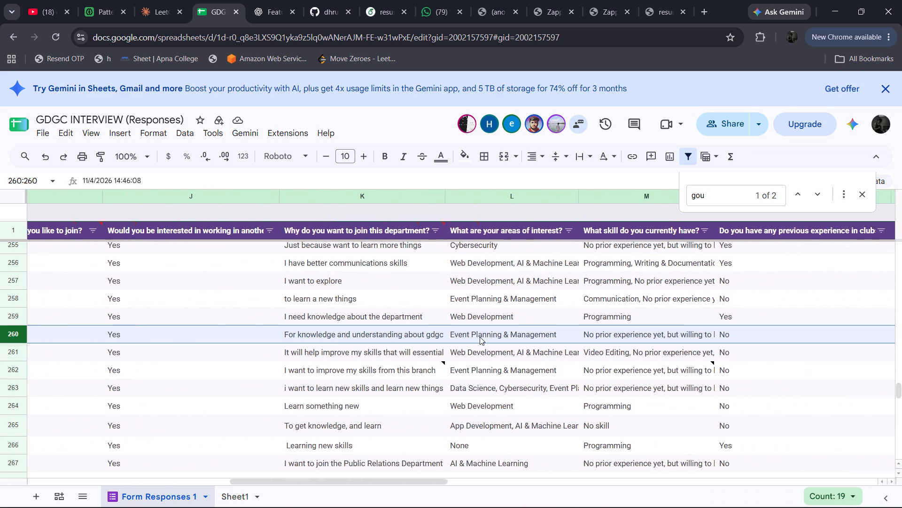
pyautogui.hscroll(-10, 480, 337)
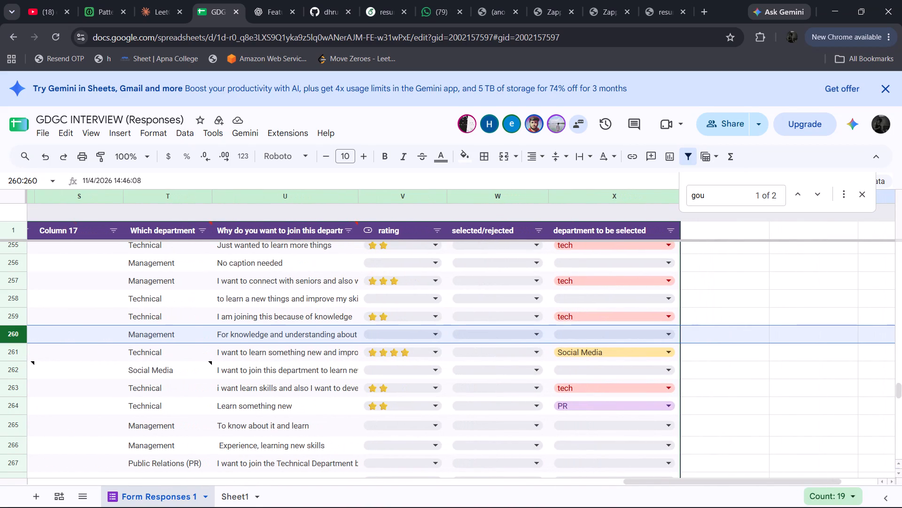
pyautogui.click(418, 342)
pyautogui.click(415, 339)
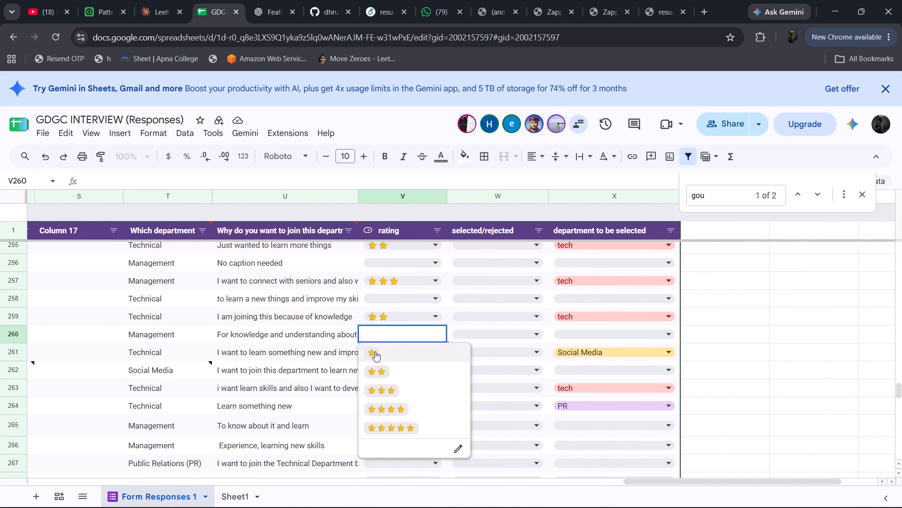
pyautogui.click(373, 352)
pyautogui.click(567, 340)
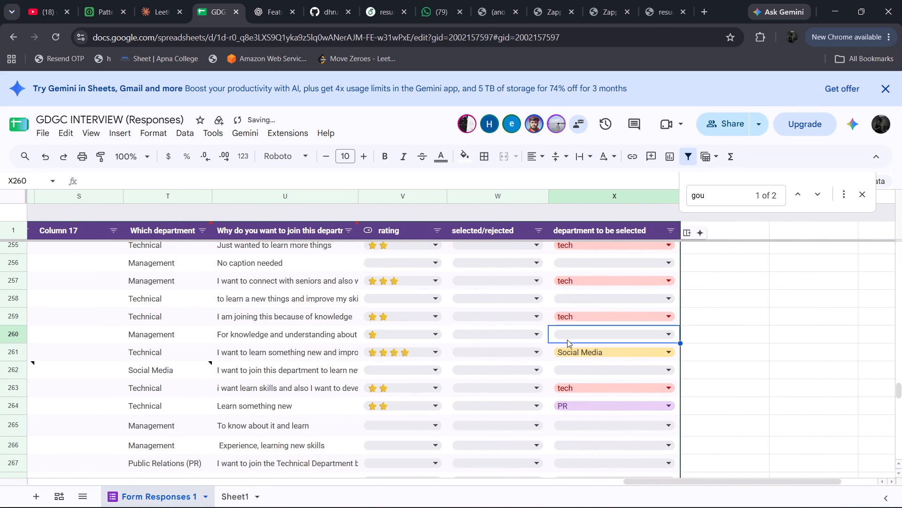
pyautogui.click(569, 336)
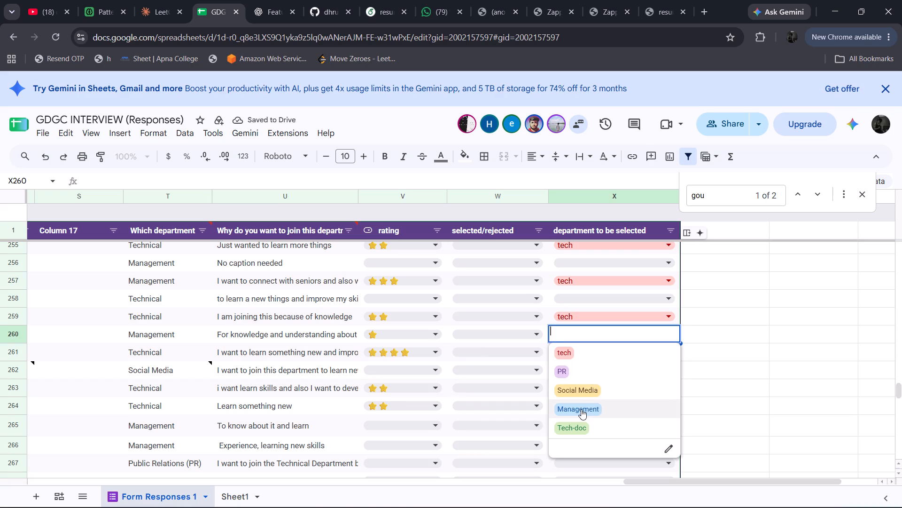
pyautogui.click(581, 409)
# Search the sheet for "fij".
pyautogui.doubleClick(696, 195)
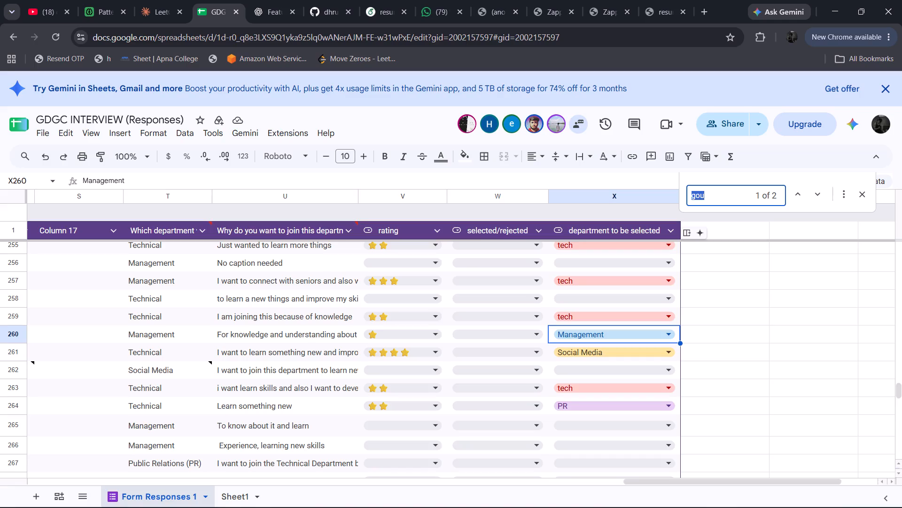
pyautogui.press('BackSpace')
pyautogui.write('fij')
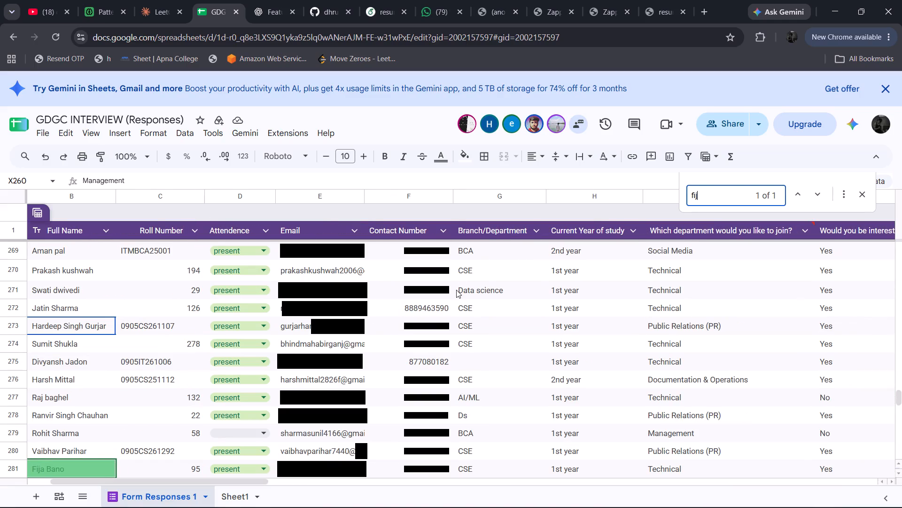
# Replace the search with "ri" and select row 262 of the applicant whose name matches.
pyautogui.press('BackSpace')
pyautogui.press('BackSpace')
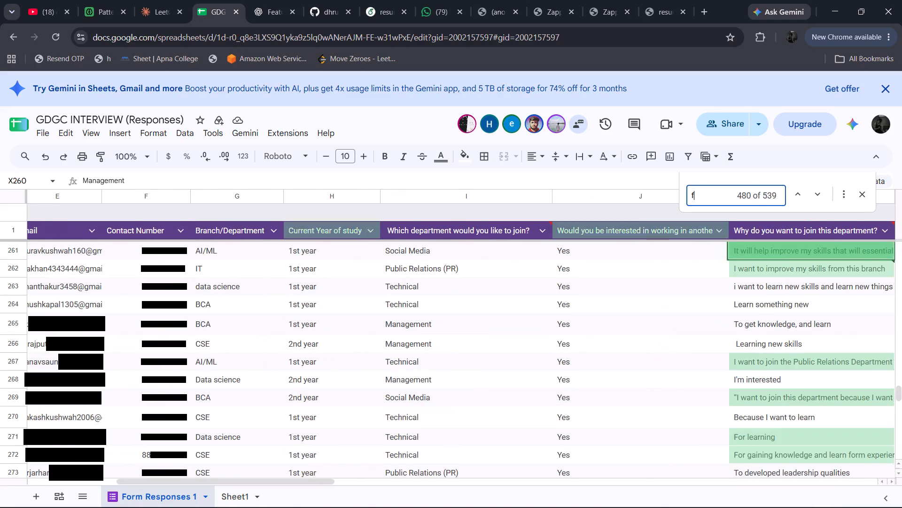
pyautogui.press('BackSpace')
pyautogui.write('ri')
pyautogui.hscroll(3, 178, 350)
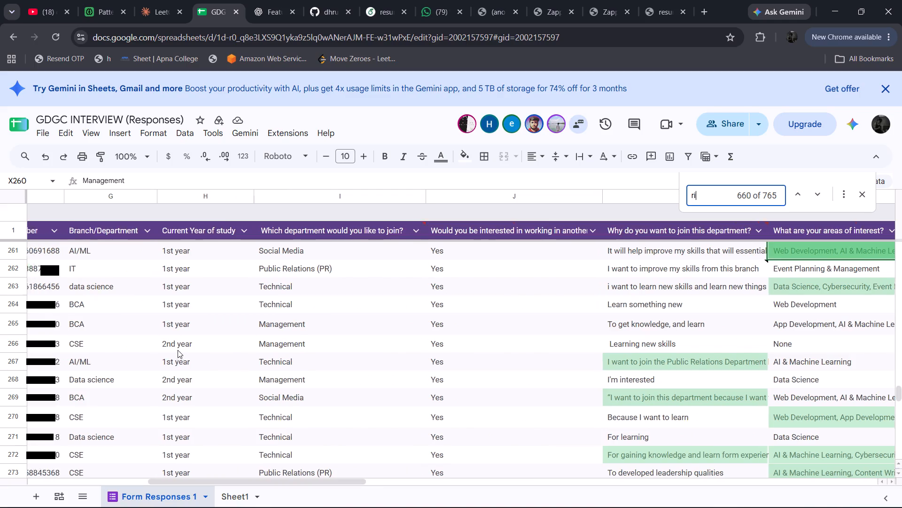
pyautogui.hscroll(6, 178, 350)
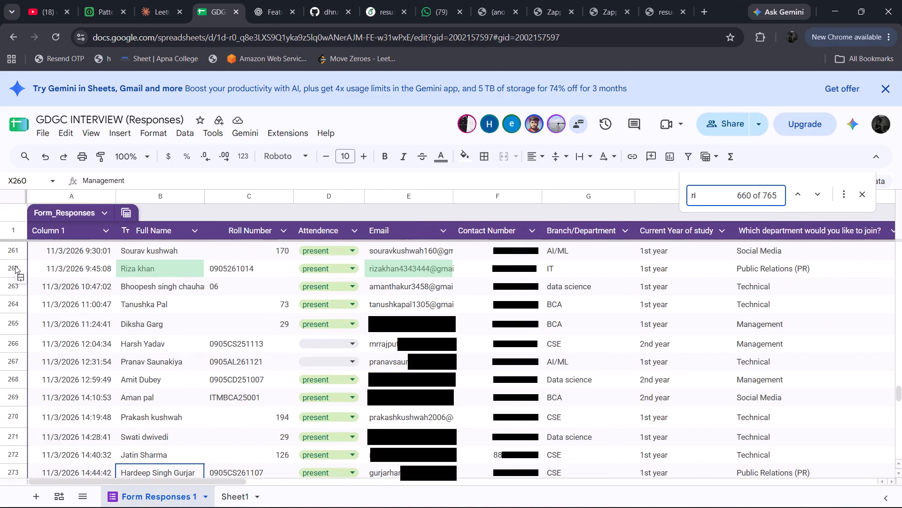
pyautogui.click(15, 266)
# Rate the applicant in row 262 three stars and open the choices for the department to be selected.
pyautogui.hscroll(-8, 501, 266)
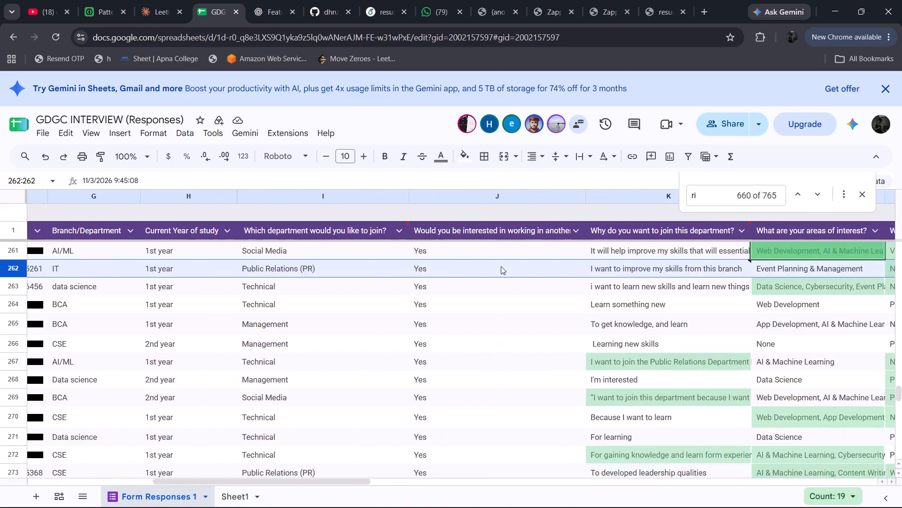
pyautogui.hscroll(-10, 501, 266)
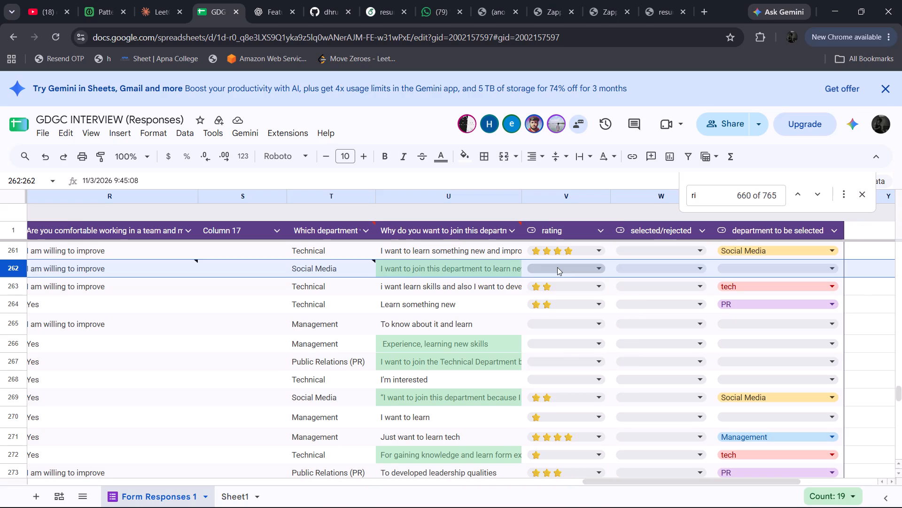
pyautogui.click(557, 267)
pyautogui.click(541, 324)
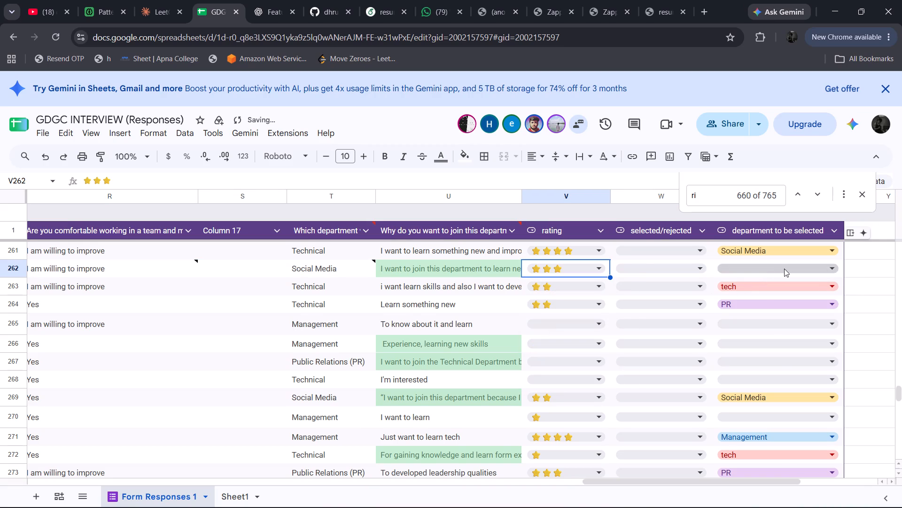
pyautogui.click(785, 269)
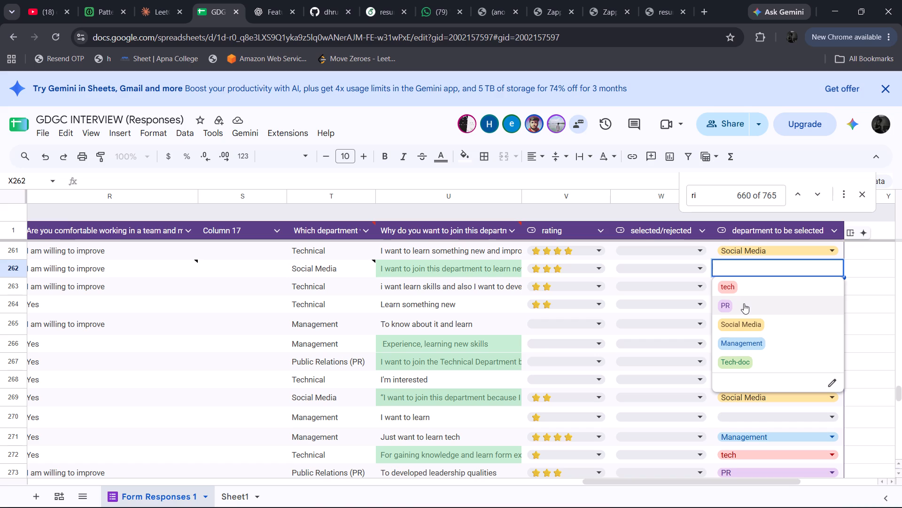
# Change the rating in row 262 to two stars and set the department to be selected to Management.
pyautogui.click(588, 264)
pyautogui.click(574, 271)
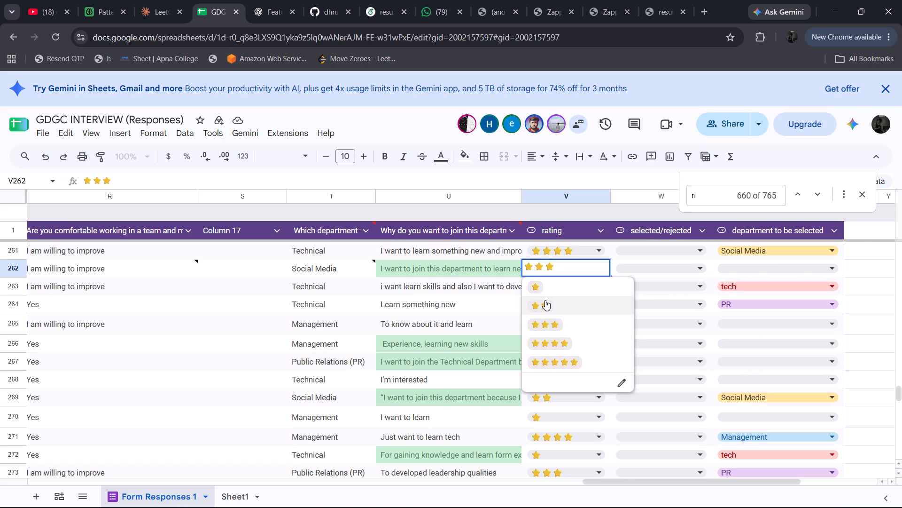
pyautogui.click(545, 302)
pyautogui.click(741, 271)
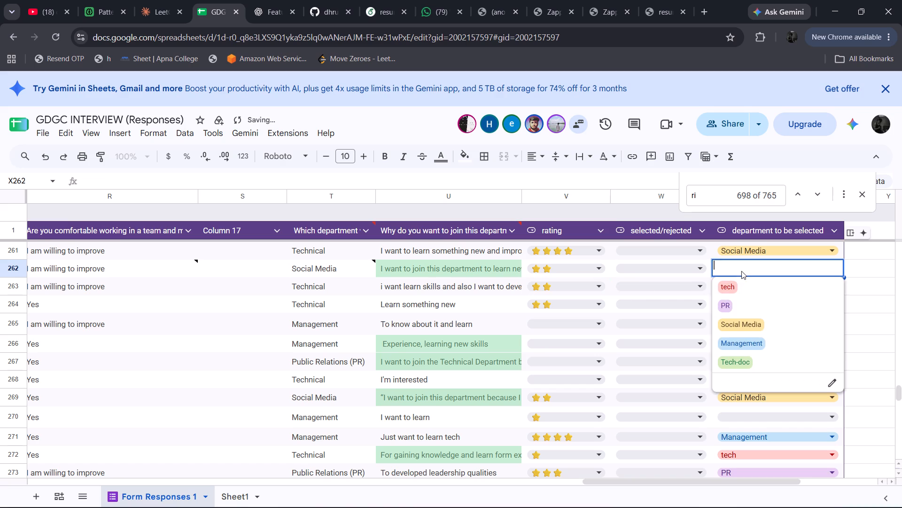
pyautogui.click(757, 346)
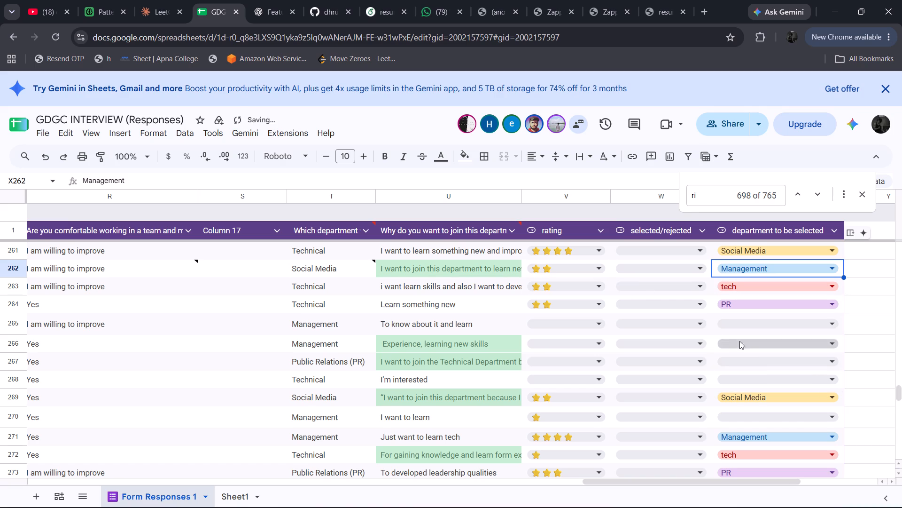
# Replace the search with "amit" and select row 268 of the applicant whose name matches.
pyautogui.click(698, 201)
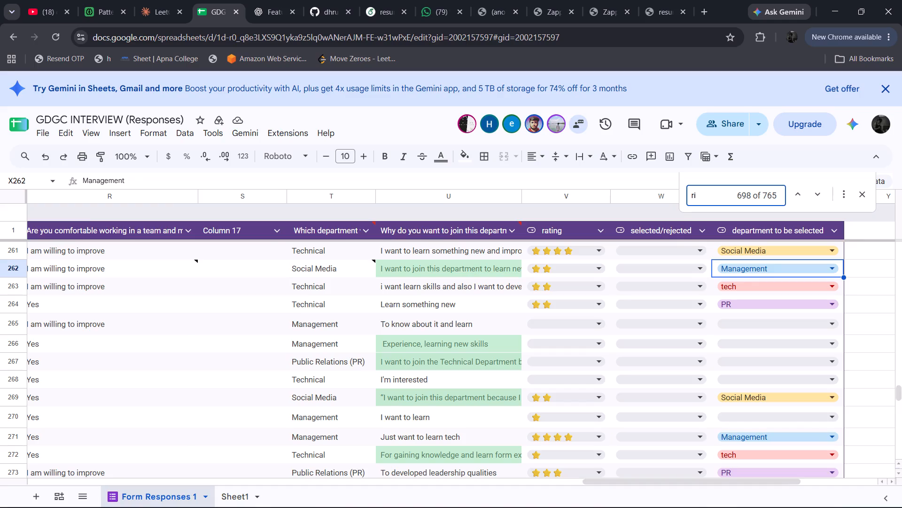
pyautogui.press('BackSpace')
pyautogui.press('BackSpace')
pyautogui.write('amit')
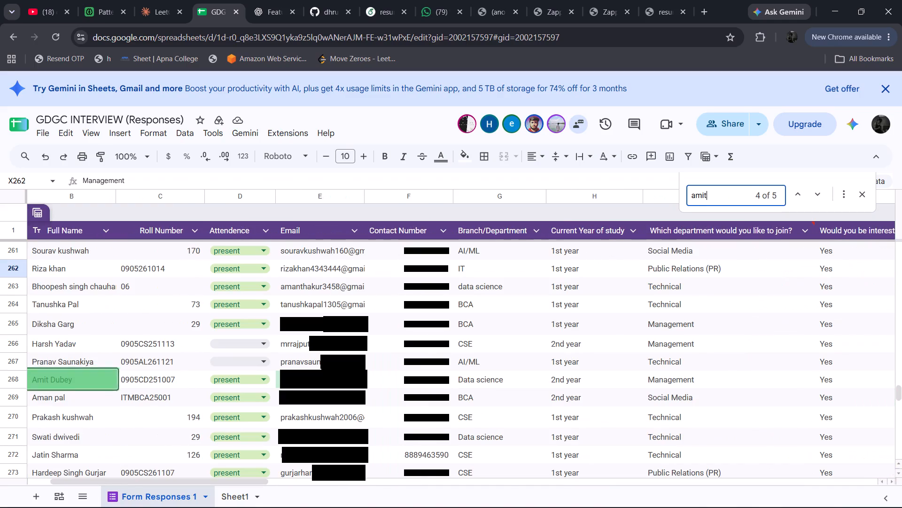
pyautogui.click(11, 381)
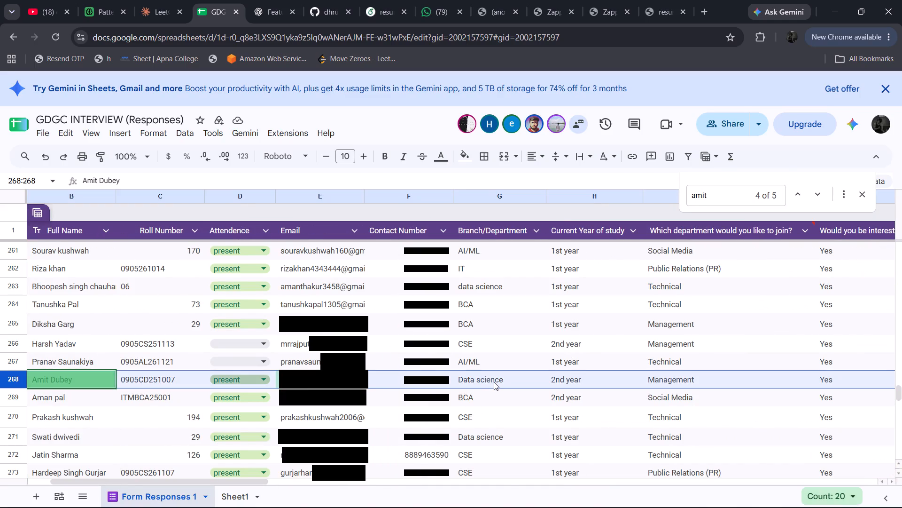
# Rate the applicant in row 268 two stars and set the department to be selected to Management.
pyautogui.hscroll(-1, 494, 382)
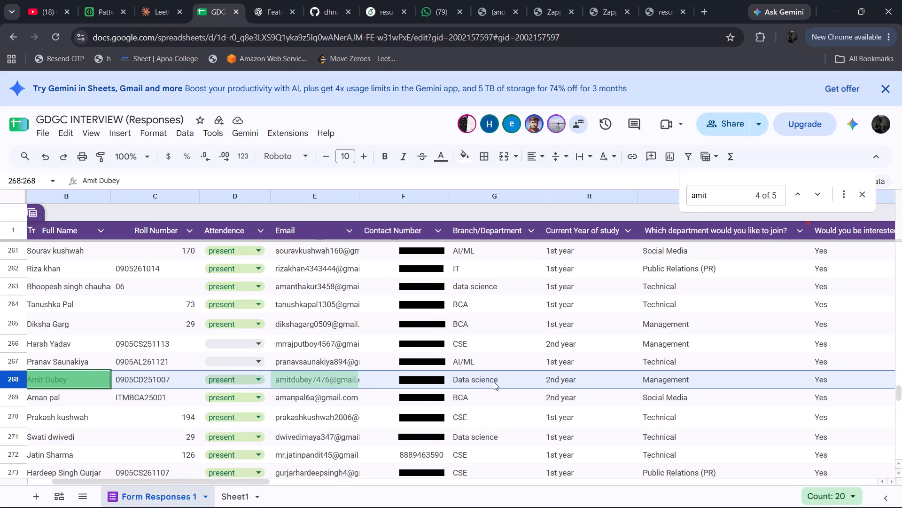
pyautogui.hscroll(-5, 494, 382)
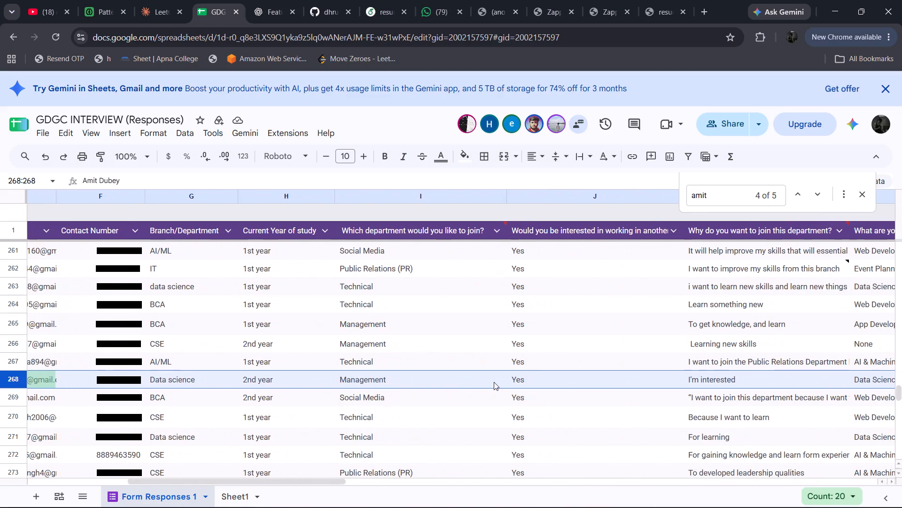
pyautogui.hscroll(-8, 494, 382)
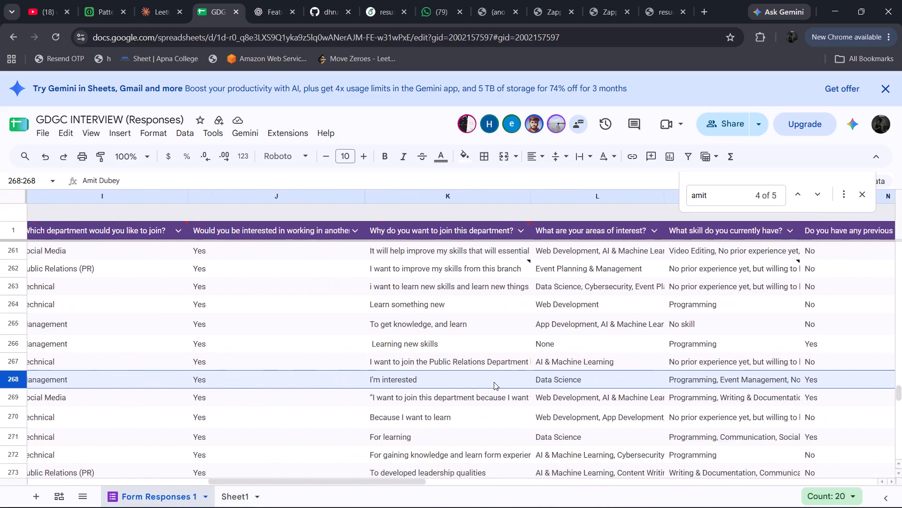
pyautogui.hscroll(-9, 494, 382)
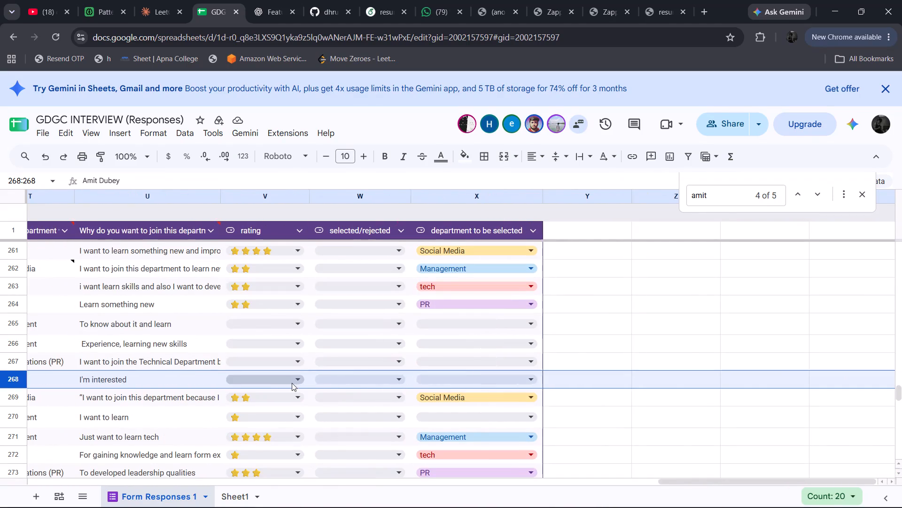
pyautogui.click(292, 383)
pyautogui.click(231, 420)
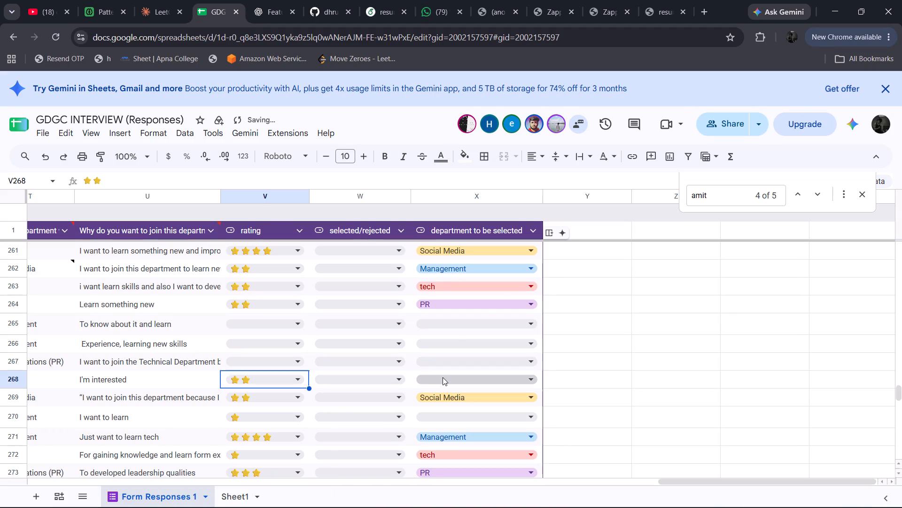
pyautogui.click(443, 377)
pyautogui.click(457, 452)
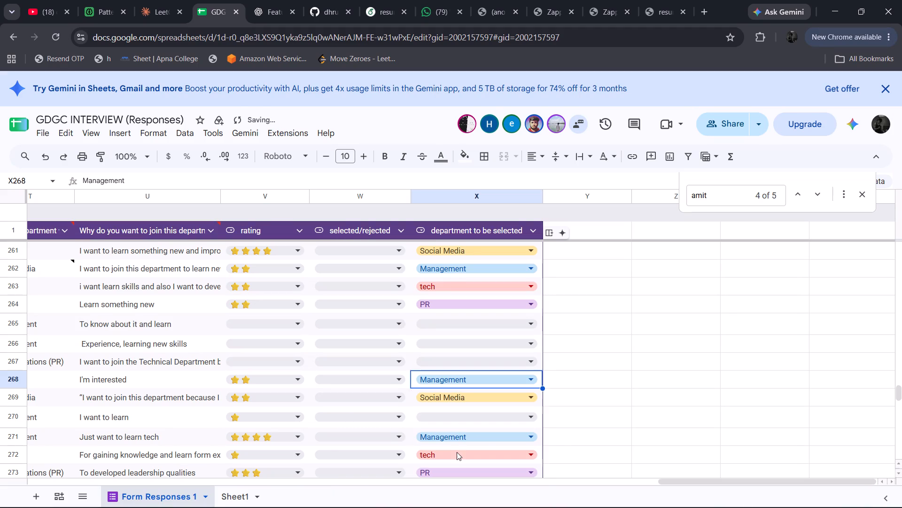
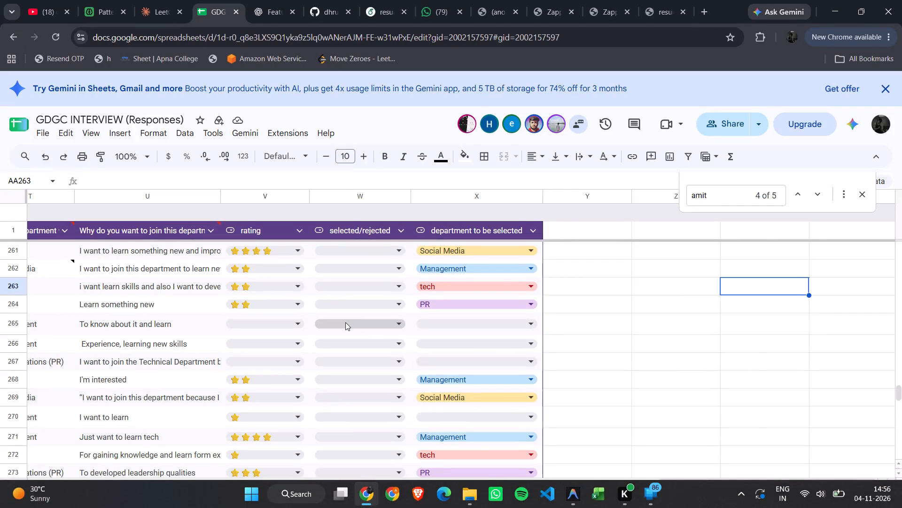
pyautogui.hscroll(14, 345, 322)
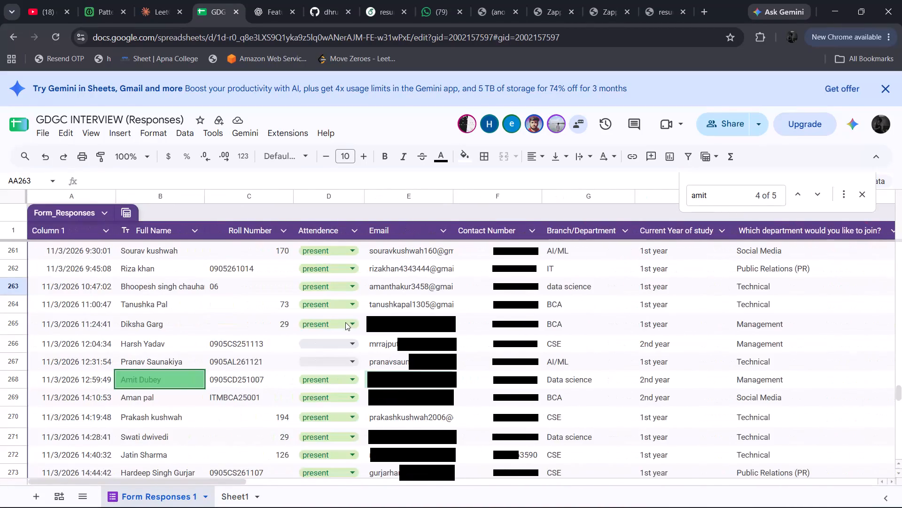